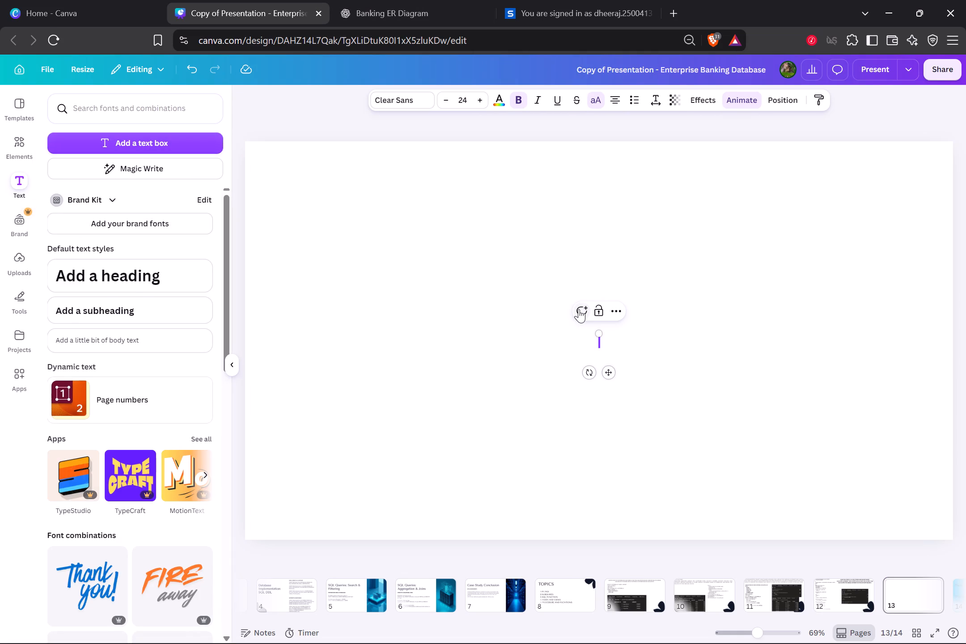
{"action": "type", "text": "Questo"}
{"action": "key", "text": "BackSpace"}
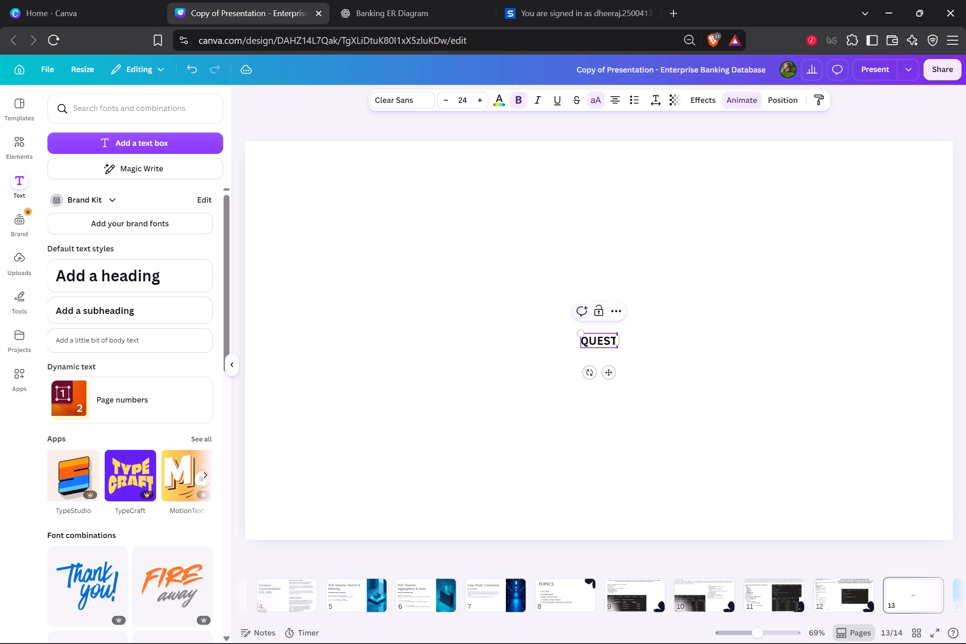
{"action": "type", "text": "ion :"}
{"action": "key", "text": "space"}
{"action": "key", "text": "ctrl+v"}
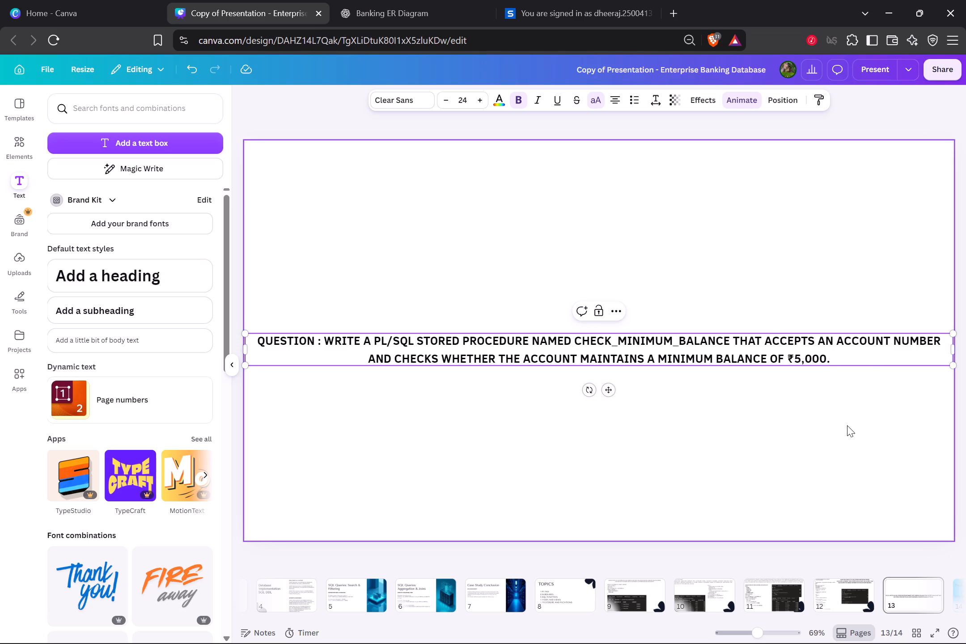
Move the question text box to the top of page 13, centred across the page width.
{"action": "left_click", "coordinate": [845, 391]}
{"action": "left_click_drag", "start_coordinate": [864, 359], "coordinate": [859, 222]}
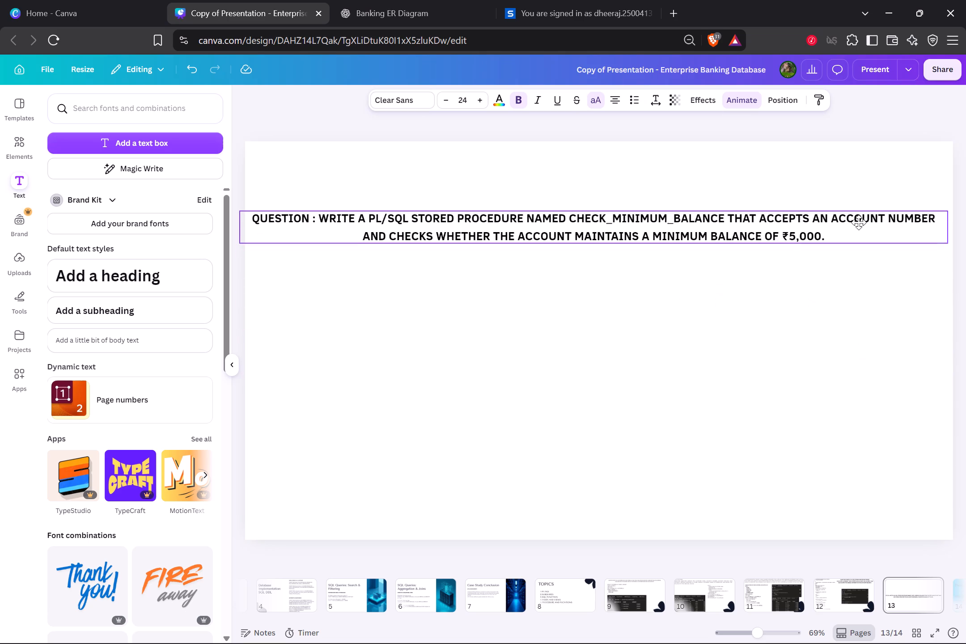
{"action": "left_click_drag", "start_coordinate": [859, 222], "coordinate": [863, 175]}
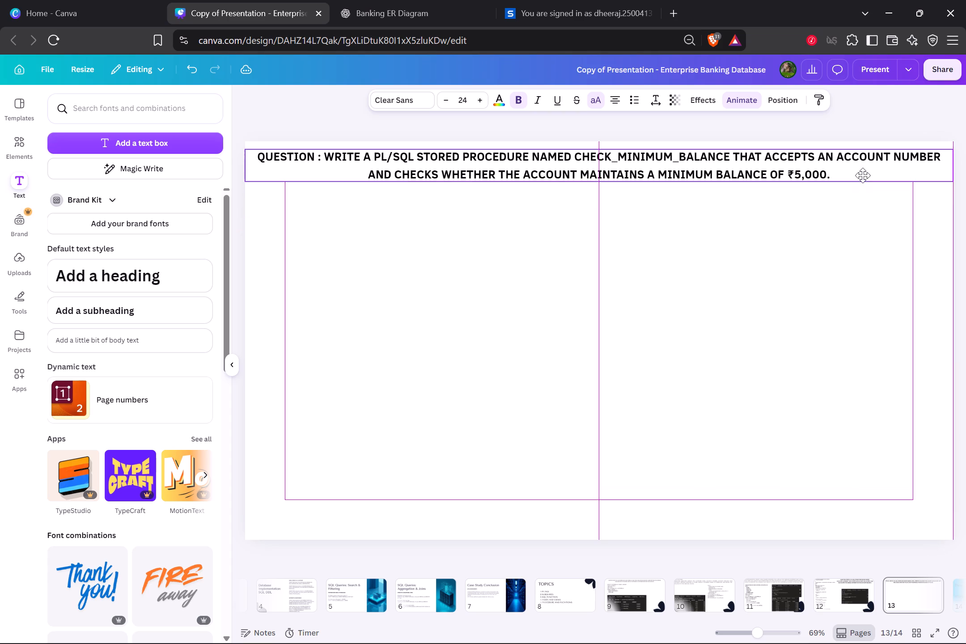
{"action": "left_click_drag", "start_coordinate": [863, 175], "coordinate": [863, 172]}
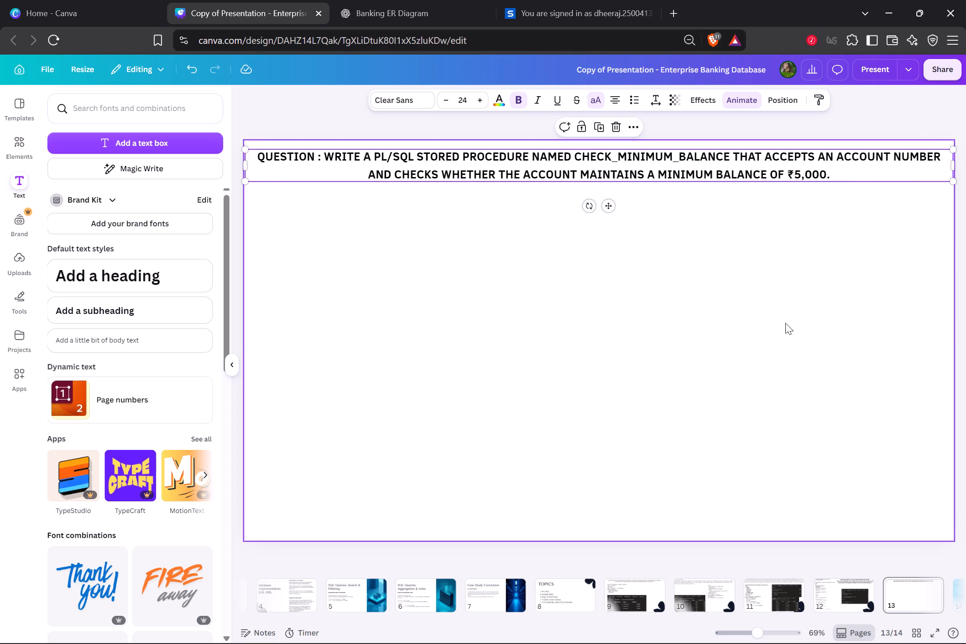
Copy the dark navy petal shape from page 10 and paste it onto page 13.
{"action": "left_click", "coordinate": [717, 585]}
{"action": "left_click", "coordinate": [881, 497]}
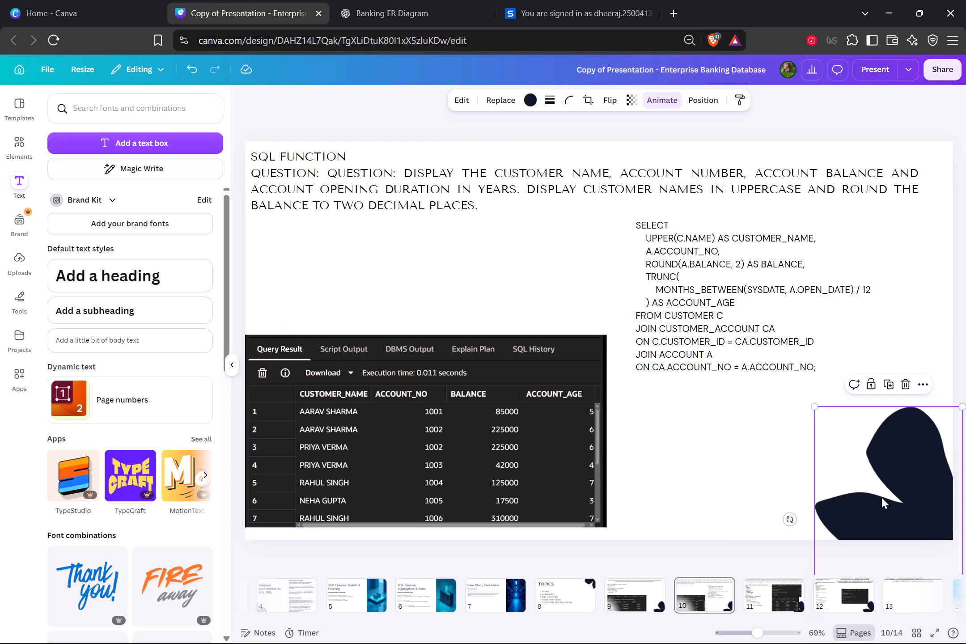
{"action": "key", "text": "ctrl+c"}
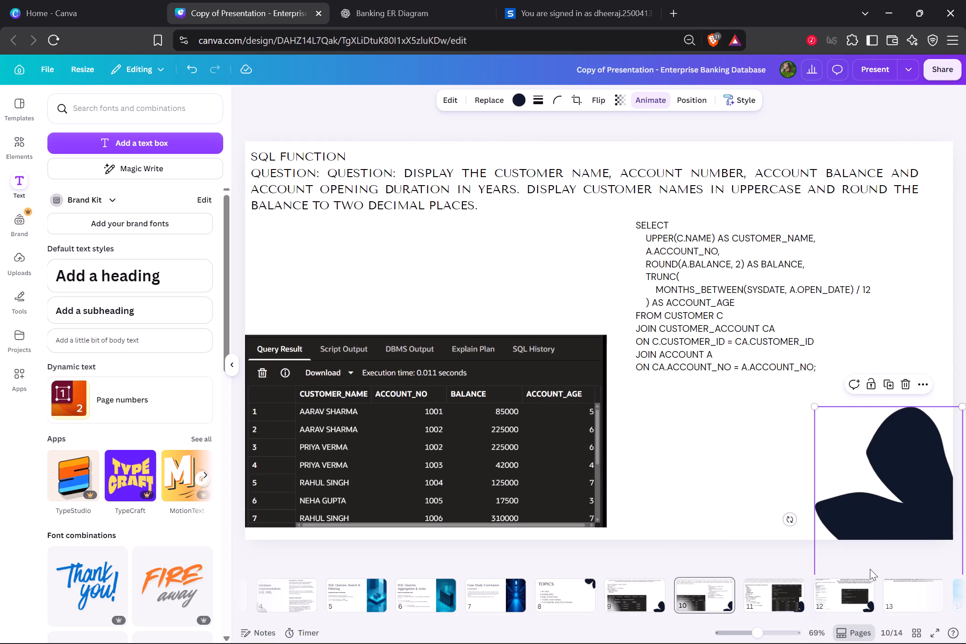
{"action": "left_click", "coordinate": [891, 589]}
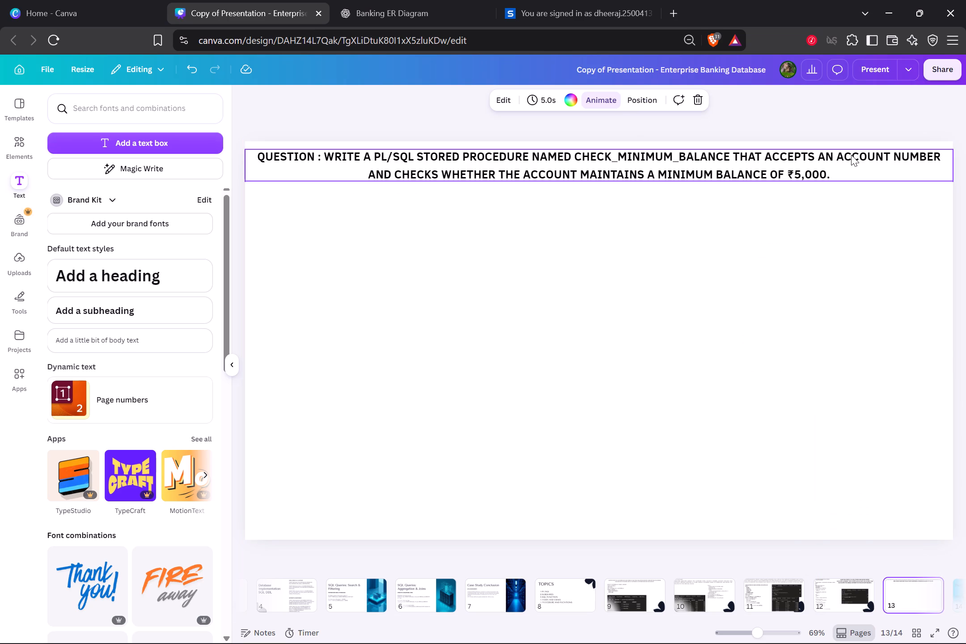
{"action": "key", "text": "ctrl+v"}
Rotate the pasted petal shape a quarter turn clockwise and place it in page 13's bottom-left corner, partly beyond the page edges.
{"action": "left_click_drag", "start_coordinate": [929, 469], "coordinate": [54, 399]}
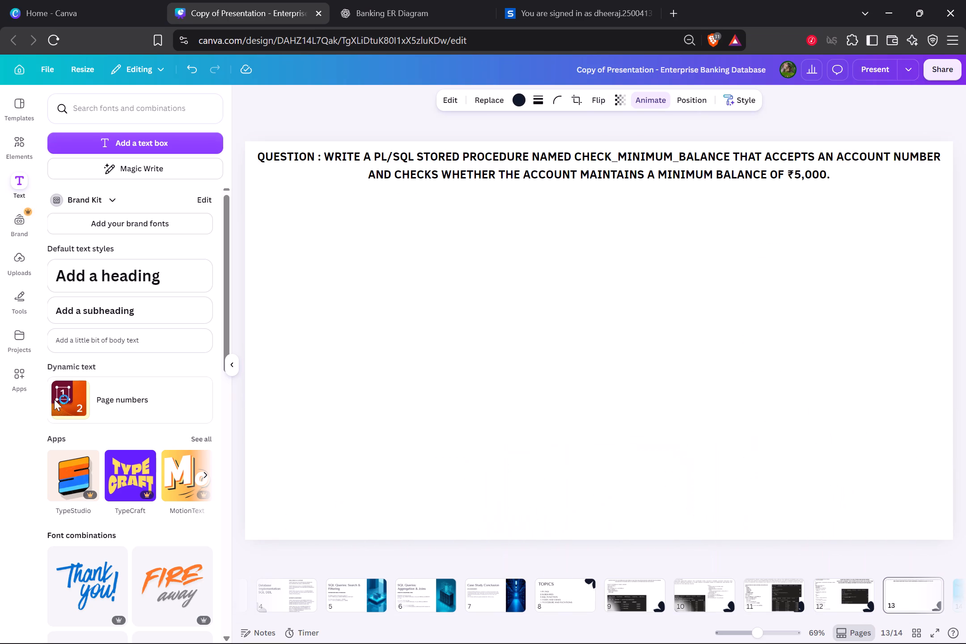
{"action": "left_click_drag", "start_coordinate": [54, 399], "coordinate": [402, 432]}
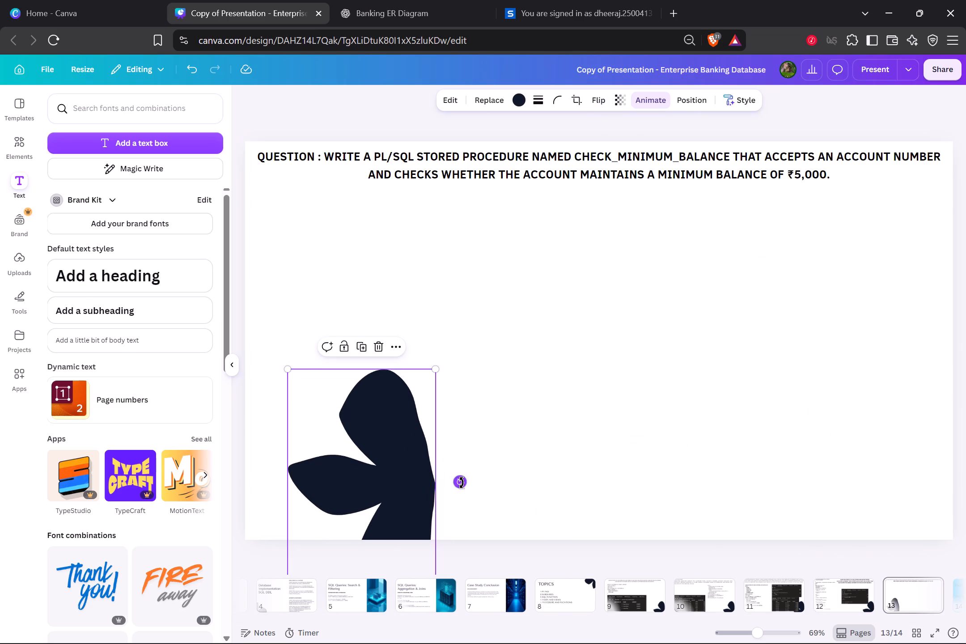
{"action": "left_click_drag", "start_coordinate": [462, 483], "coordinate": [332, 540]}
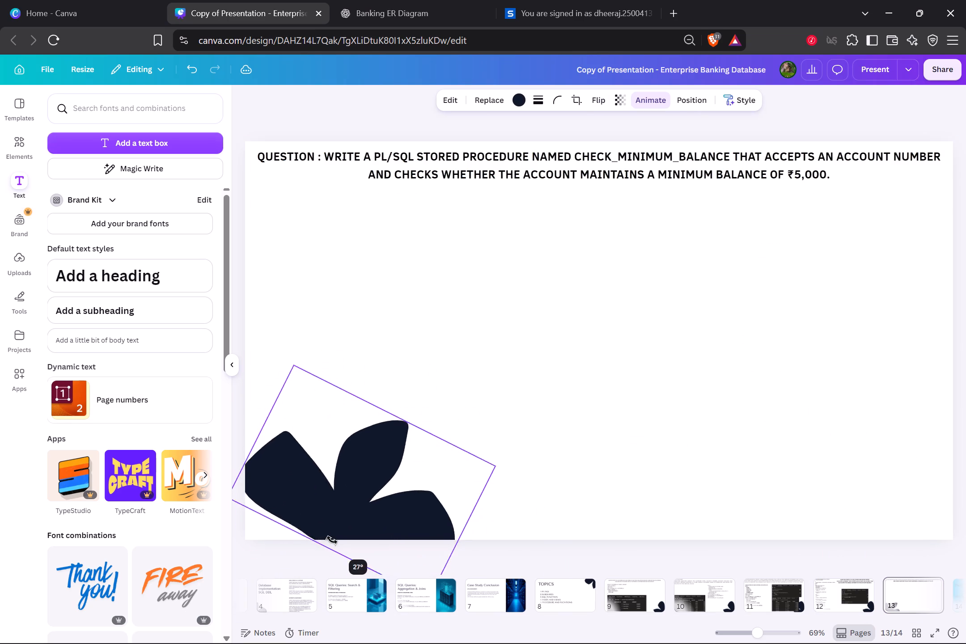
{"action": "left_click_drag", "start_coordinate": [332, 540], "coordinate": [377, 564]}
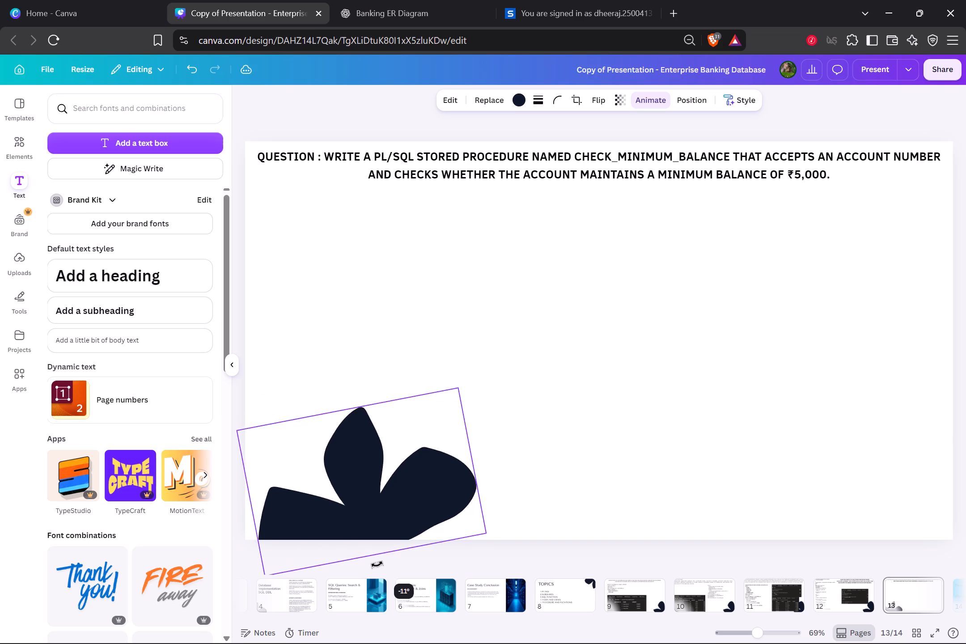
{"action": "left_click_drag", "start_coordinate": [377, 564], "coordinate": [361, 566]}
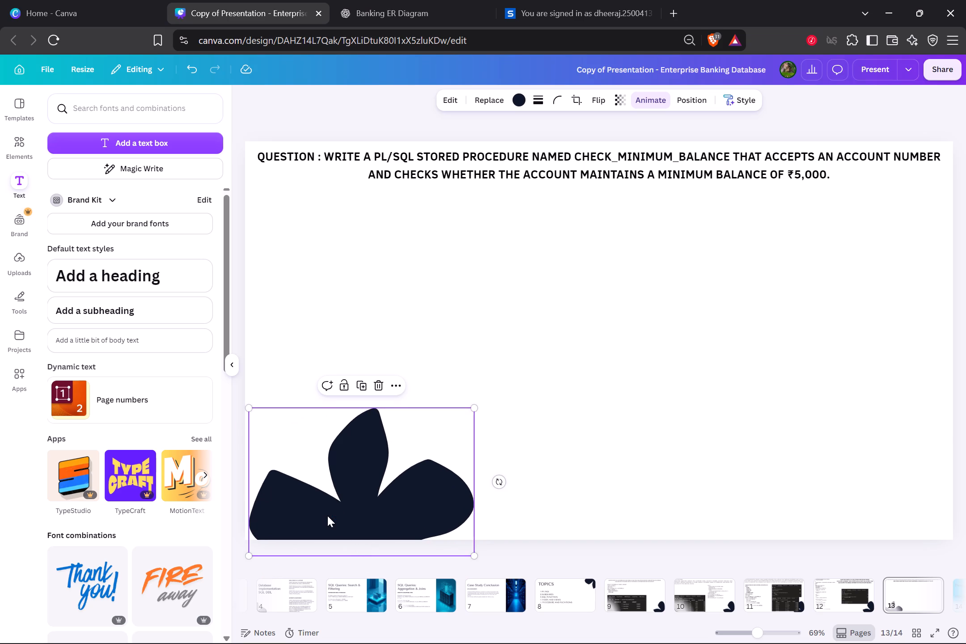
{"action": "left_click_drag", "start_coordinate": [378, 491], "coordinate": [307, 492]}
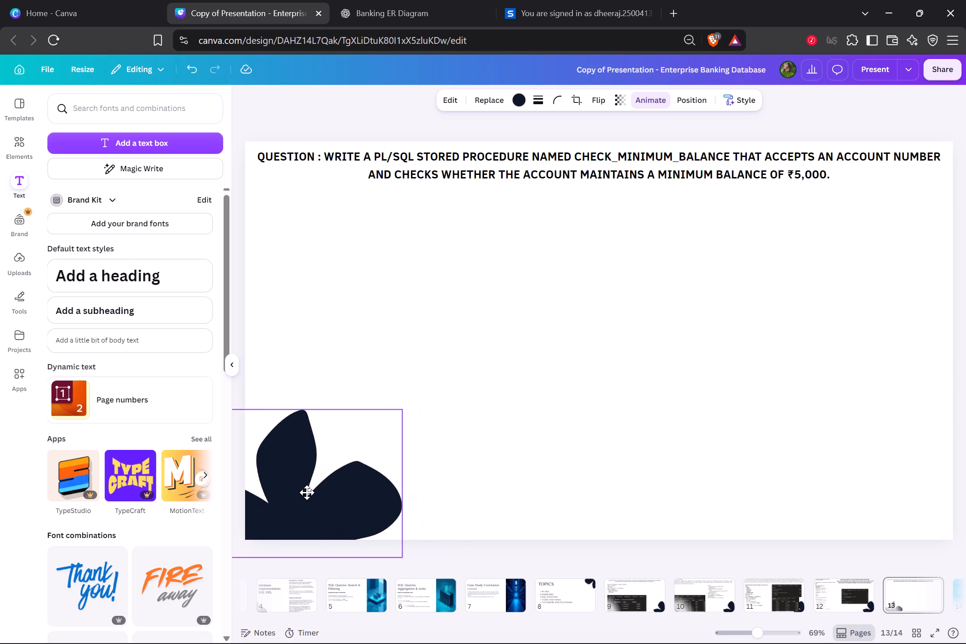
{"action": "left_click_drag", "start_coordinate": [307, 492], "coordinate": [267, 503]}
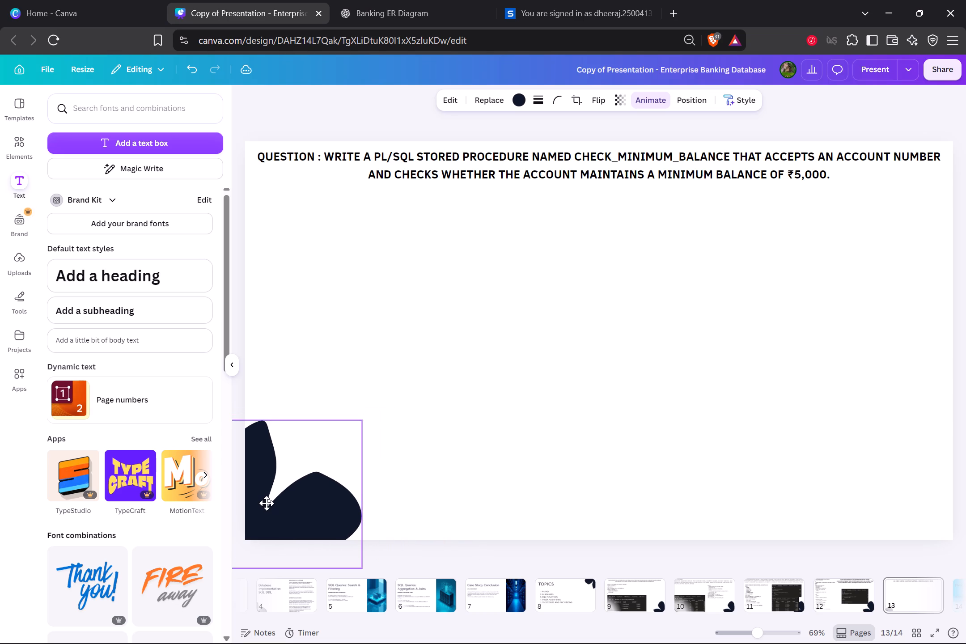
{"action": "left_click_drag", "start_coordinate": [267, 503], "coordinate": [276, 514]}
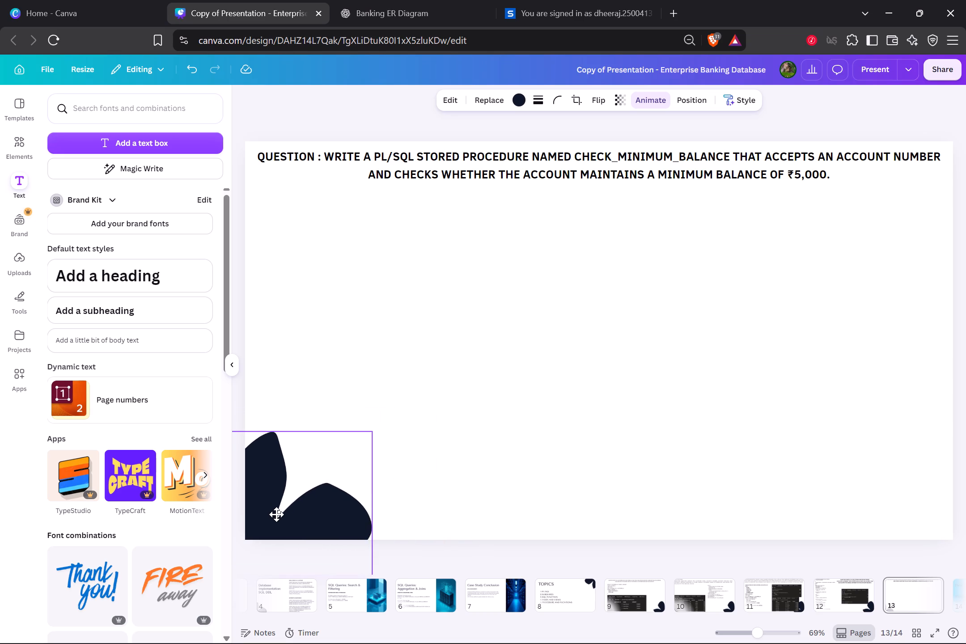
{"action": "left_click_drag", "start_coordinate": [276, 514], "coordinate": [268, 519]}
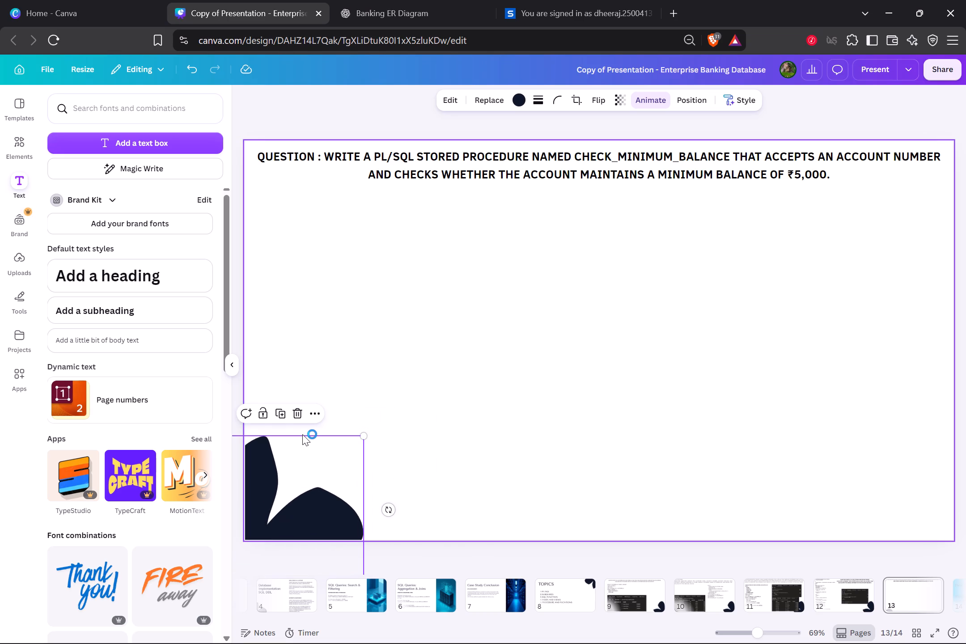
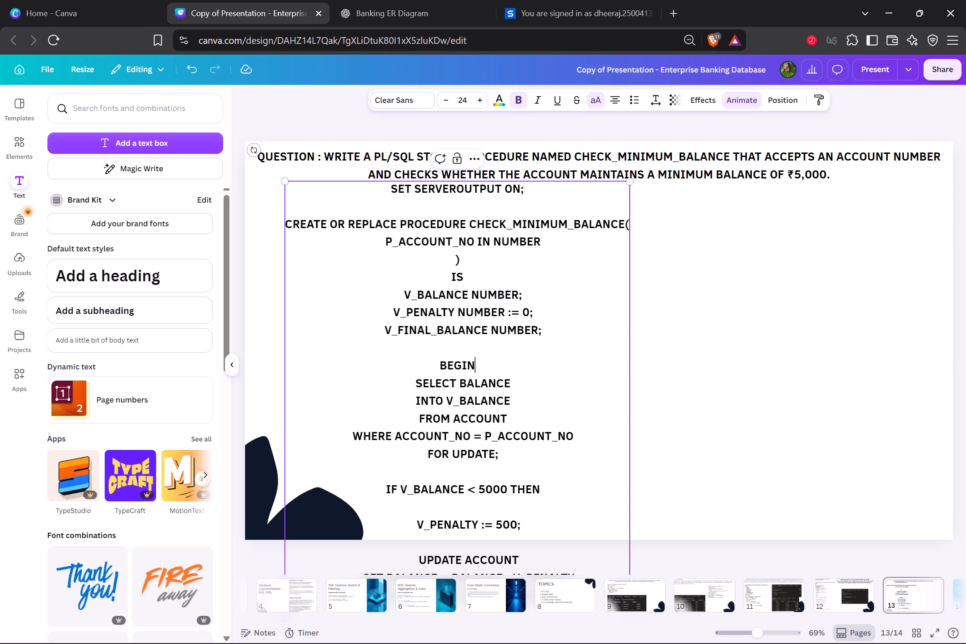
{"action": "scroll", "coordinate": [496, 384], "scroll_direction": "down", "scroll_amount": 2}
{"action": "left_click", "coordinate": [516, 341]}
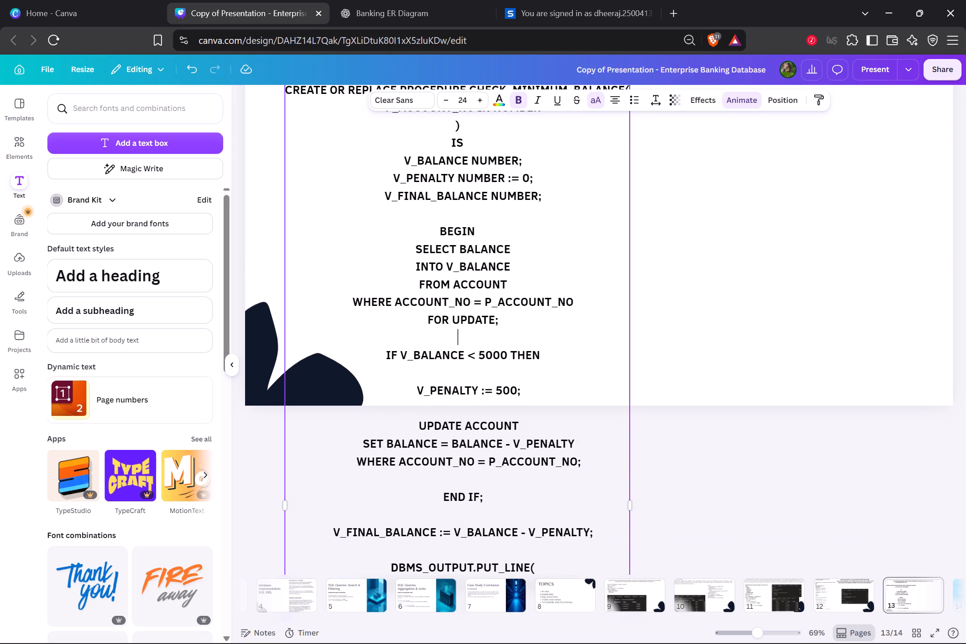
{"action": "key", "text": "BackSpace"}
{"action": "left_click", "coordinate": [467, 356]}
{"action": "key", "text": "BackSpace"}
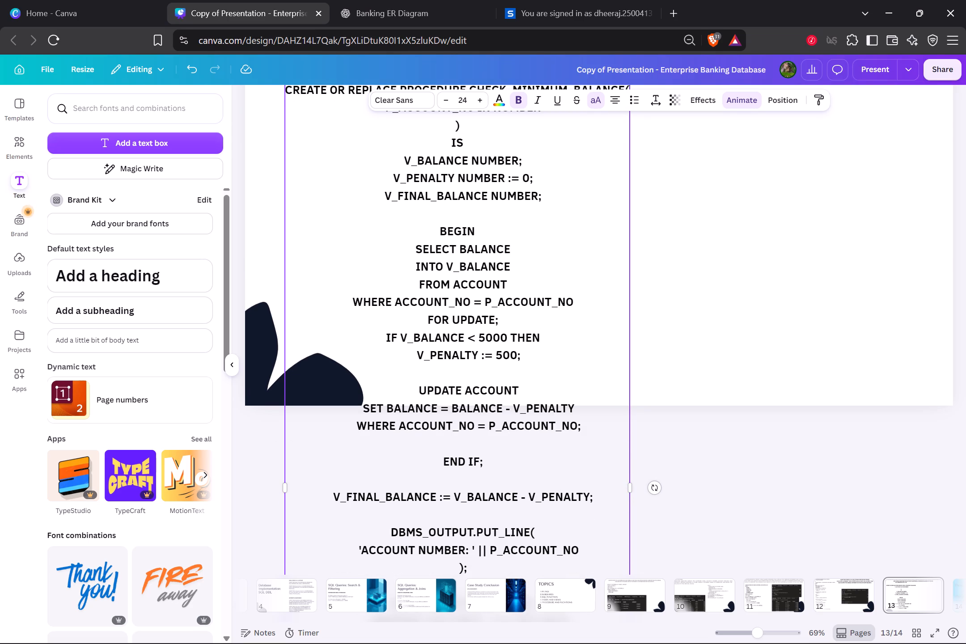
{"action": "left_click", "coordinate": [471, 374]}
{"action": "key", "text": "BackSpace"}
{"action": "left_click", "coordinate": [460, 430]}
{"action": "key", "text": "BackSpace"}
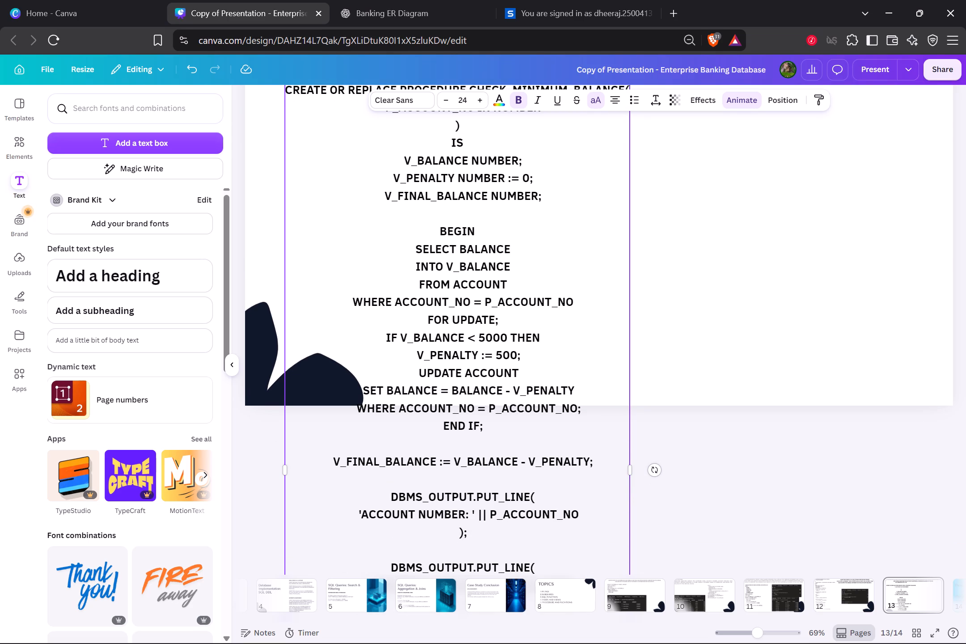
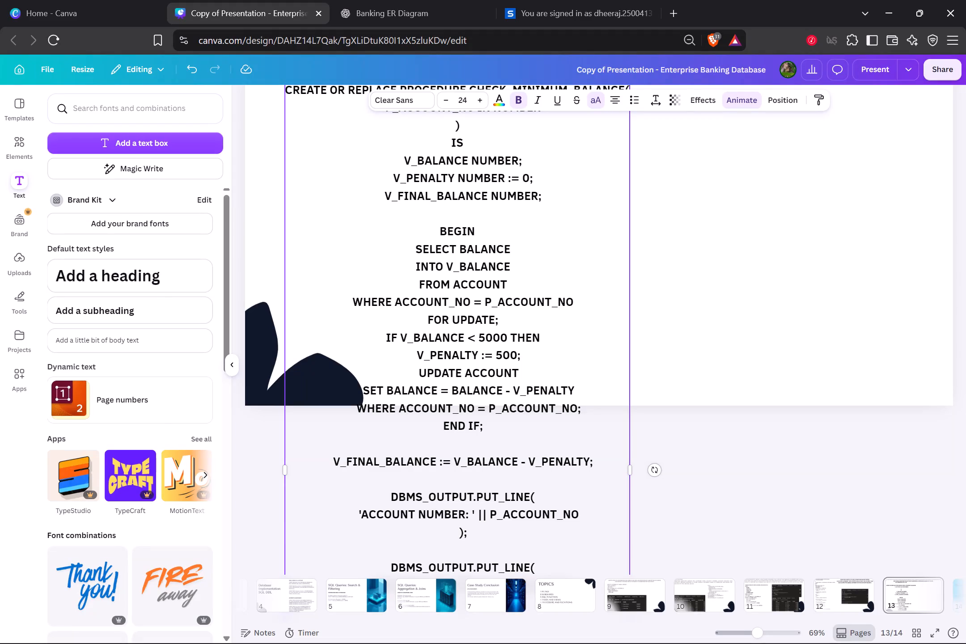
Remove the blank lines from after END IF; through the ORIGINAL BALANCE output statement in the code on page 13.
{"action": "left_click", "coordinate": [487, 448]}
{"action": "key", "text": "BackSpace"}
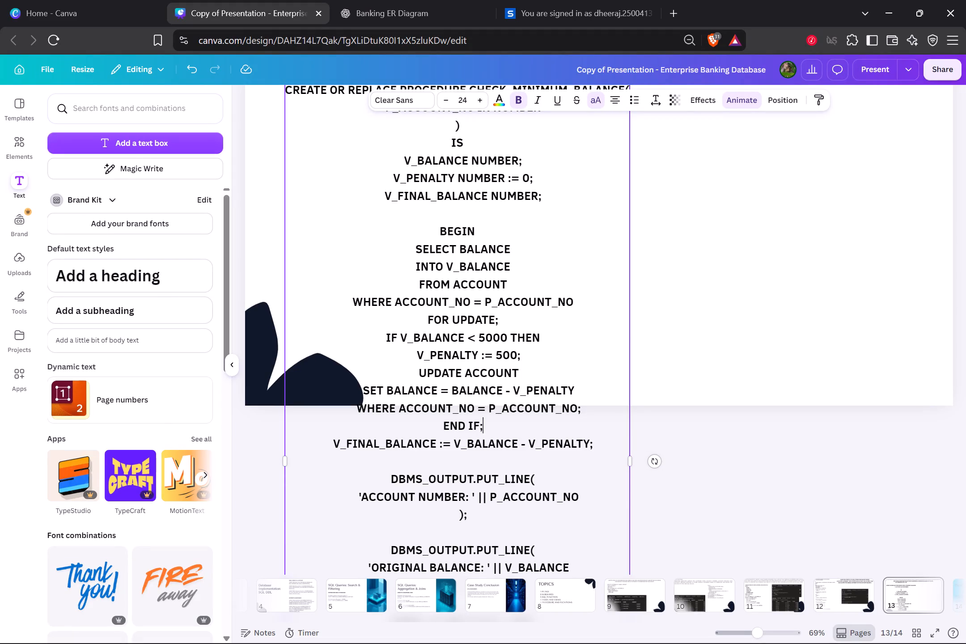
{"action": "left_click", "coordinate": [485, 465]}
{"action": "key", "text": "BackSpace"}
{"action": "left_click", "coordinate": [459, 515]}
{"action": "key", "text": "BackSpace"}
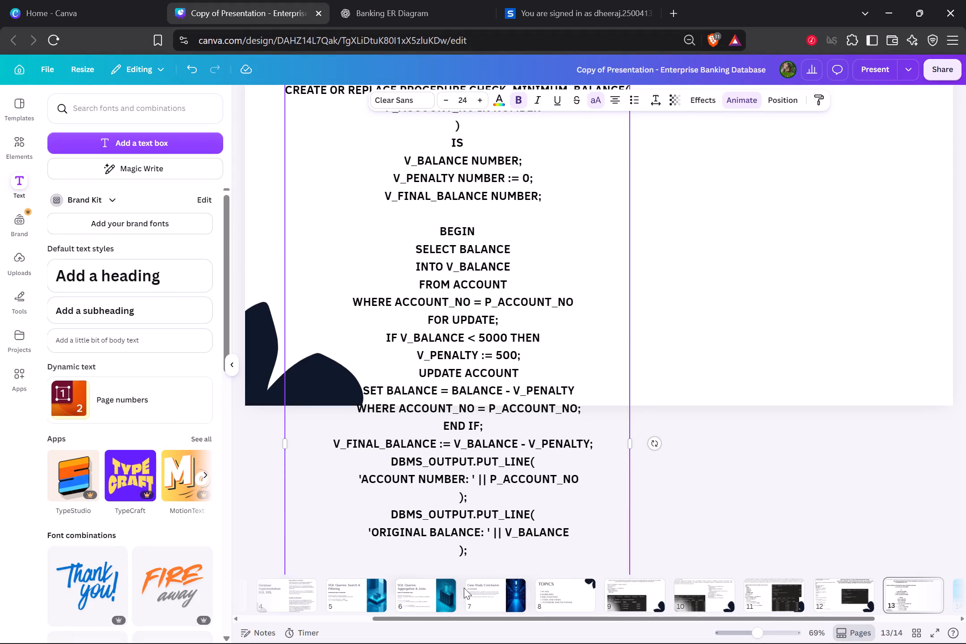
{"action": "left_click", "coordinate": [466, 564]}
{"action": "key", "text": "BackSpace"}
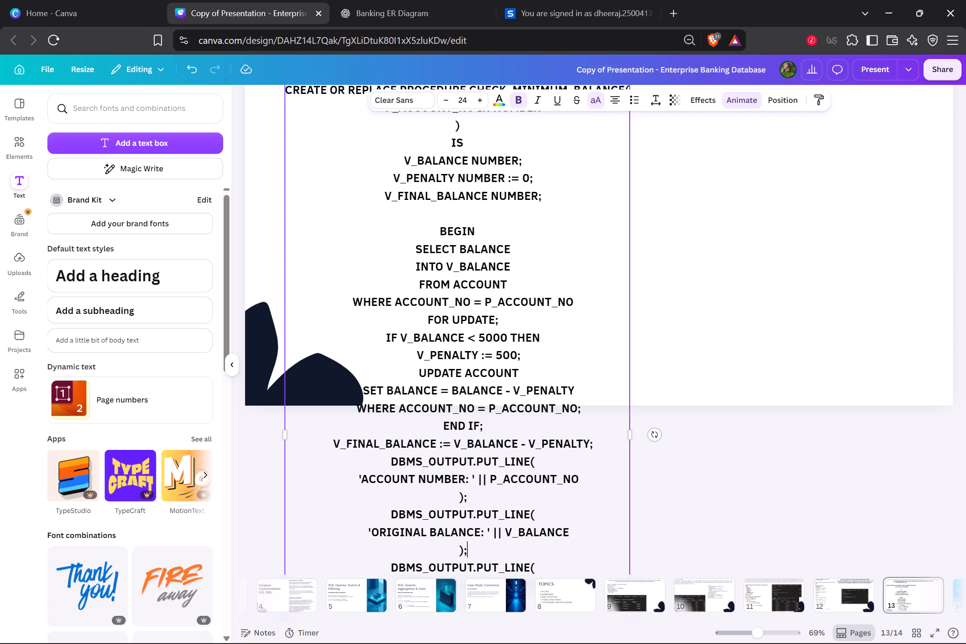
Remove the blank lines after the PENALTY output, before EXCEPTION, and before WHEN NO_DATA_FOUND THEN.
{"action": "scroll", "coordinate": [551, 477], "scroll_direction": "down", "scroll_amount": 5}
{"action": "left_click", "coordinate": [470, 409]}
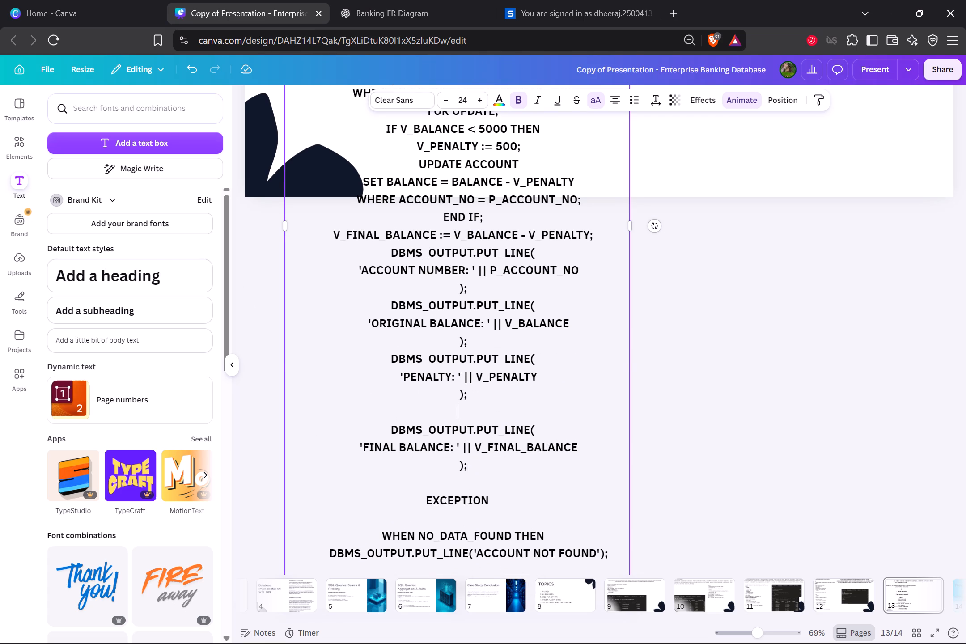
{"action": "key", "text": "BackSpace"}
{"action": "left_click", "coordinate": [466, 480]}
{"action": "key", "text": "BackSpace"}
{"action": "scroll", "coordinate": [466, 480], "scroll_direction": "down", "scroll_amount": 4}
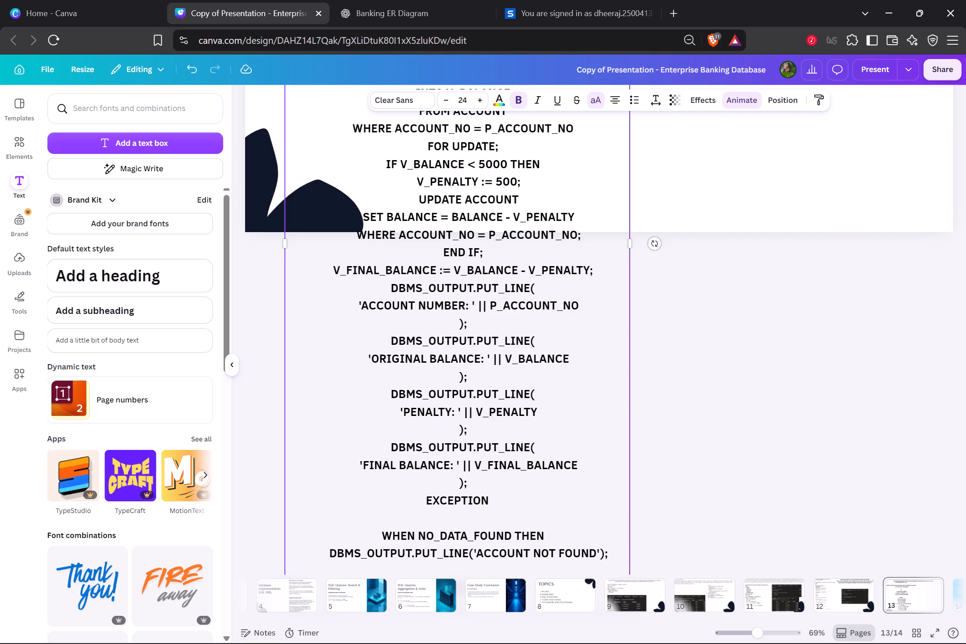
{"action": "left_click", "coordinate": [458, 522]}
{"action": "key", "text": "BackSpace"}
Remove the blank line between SET SERVEROUTPUT ON; and CREATE OR REPLACE PROCEDURE at the start of the code.
{"action": "scroll", "coordinate": [458, 522], "scroll_direction": "down", "scroll_amount": 4}
{"action": "scroll", "coordinate": [534, 464], "scroll_direction": "up", "scroll_amount": 3}
{"action": "scroll", "coordinate": [534, 464], "scroll_direction": "down", "scroll_amount": 8}
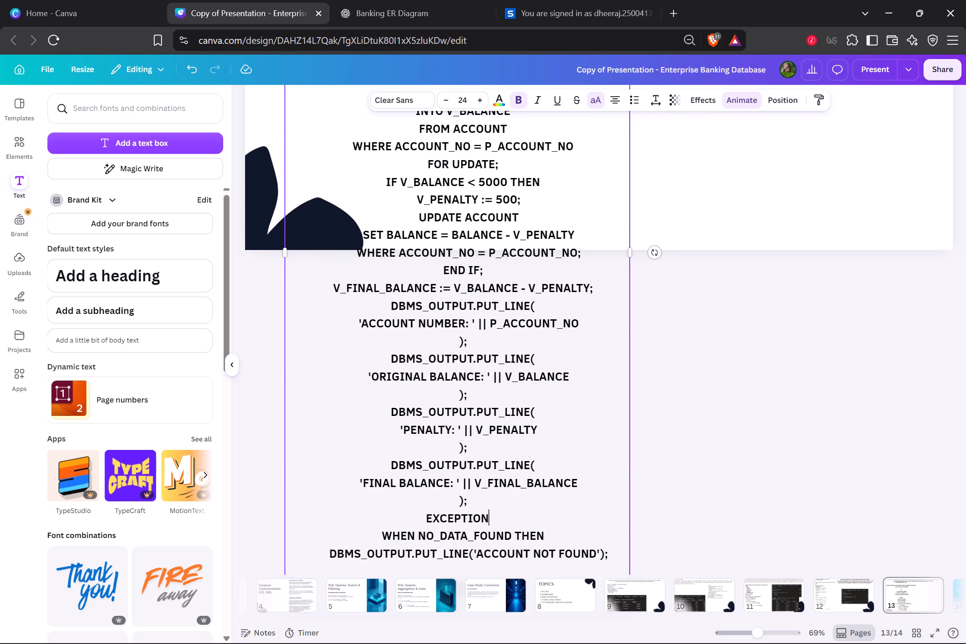
{"action": "scroll", "coordinate": [556, 425], "scroll_direction": "up", "scroll_amount": 5}
{"action": "left_click", "coordinate": [475, 213]}
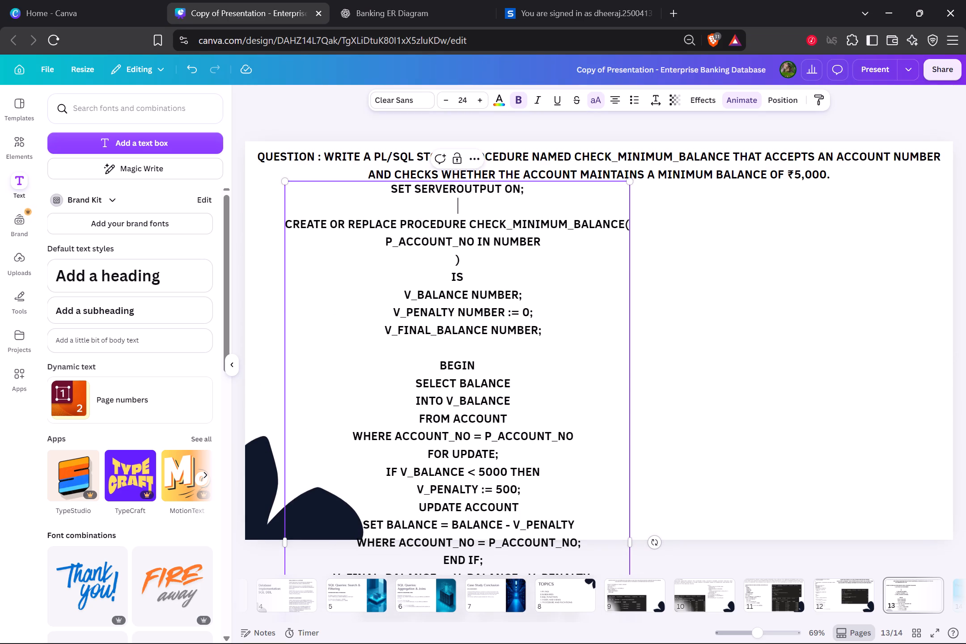
{"action": "key", "text": "BackSpace"}
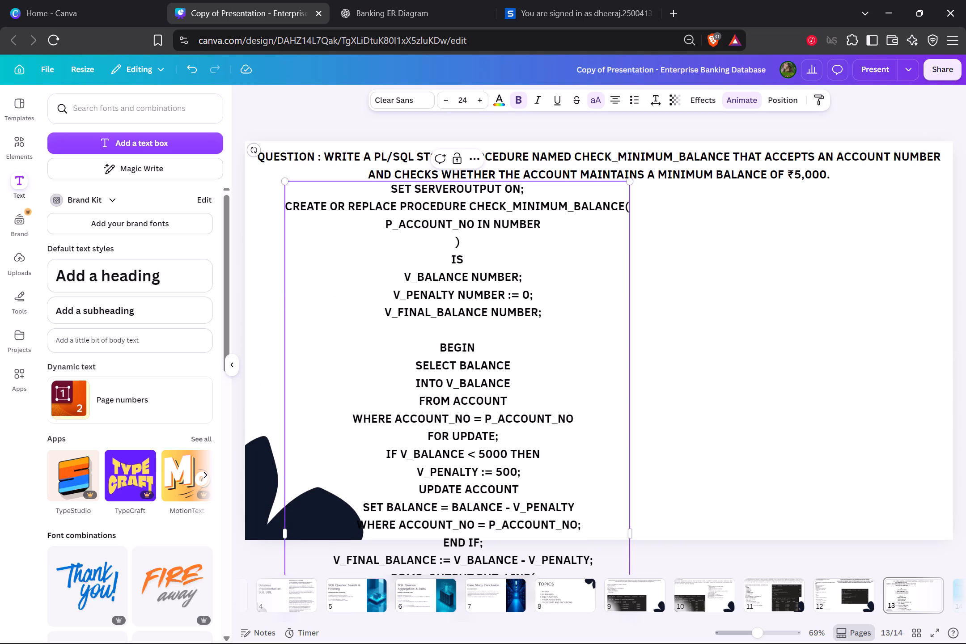
Join the closing parenthesis onto the end of the P_ACCOUNT_NO IN NUMBER line.
{"action": "left_click", "coordinate": [475, 213]}
{"action": "left_click", "coordinate": [484, 229]}
{"action": "left_click", "coordinate": [451, 245]}
{"action": "key", "text": "BackSpace"}
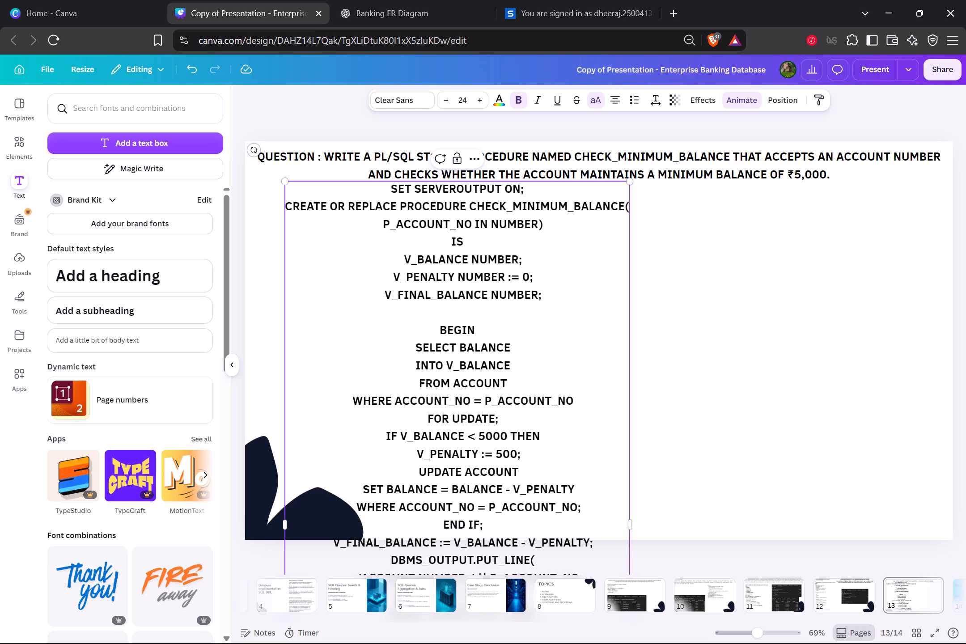
Delete two leading spaces before the closing parenthesis of the ACCOUNT NUMBER output statement.
{"action": "left_click", "coordinate": [447, 247]}
{"action": "left_click", "coordinate": [445, 314]}
{"action": "scroll", "coordinate": [524, 318], "scroll_direction": "down", "scroll_amount": 1}
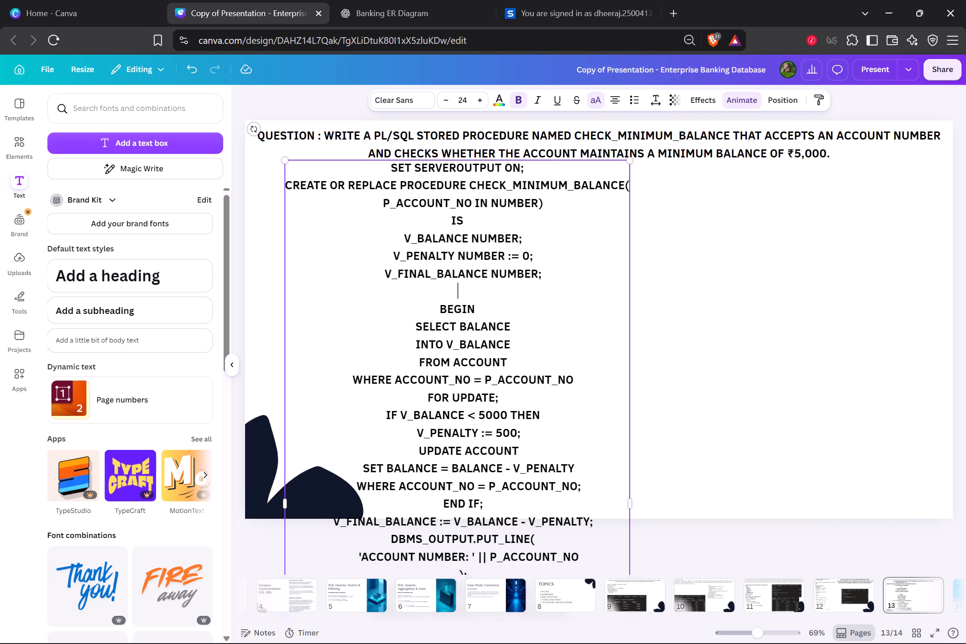
{"action": "scroll", "coordinate": [522, 319], "scroll_direction": "down", "scroll_amount": 4}
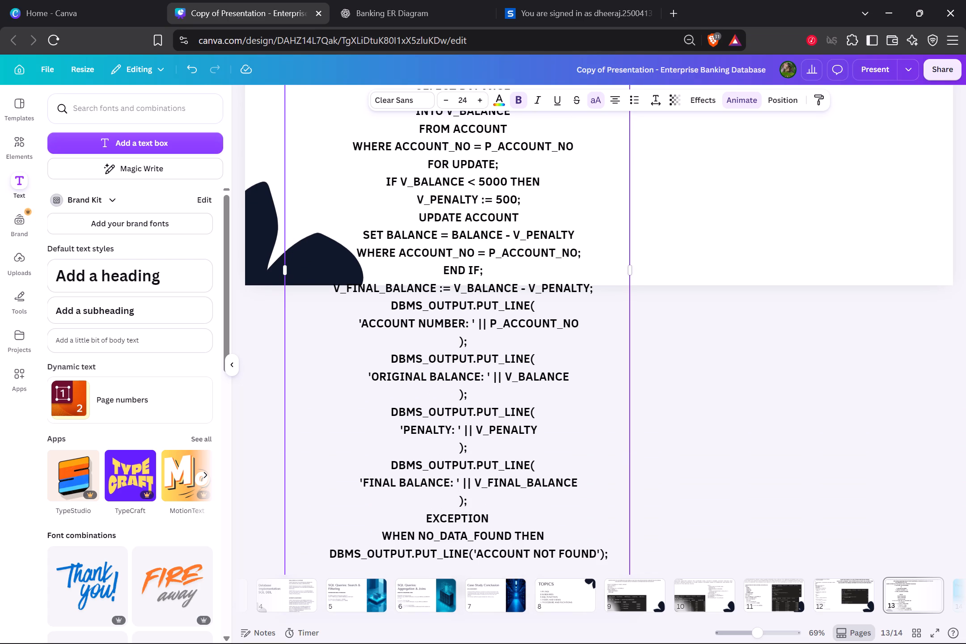
{"action": "left_click", "coordinate": [453, 340]}
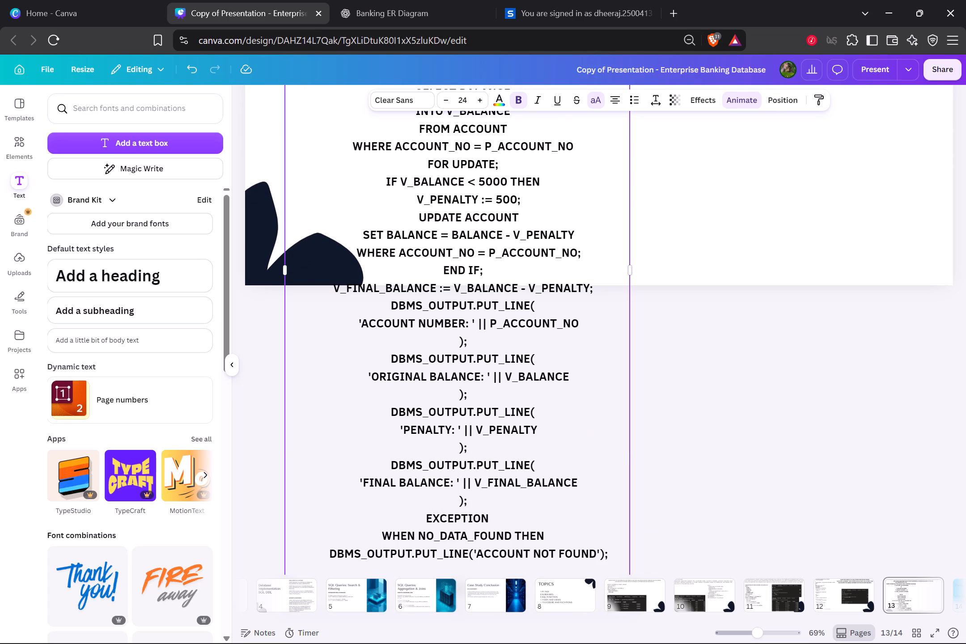
{"action": "left_click", "coordinate": [458, 343]}
{"action": "key", "text": "BackSpace"}
{"action": "key", "text": "BackSpace"}
{"action": "key", "text": "shift+Tab"}
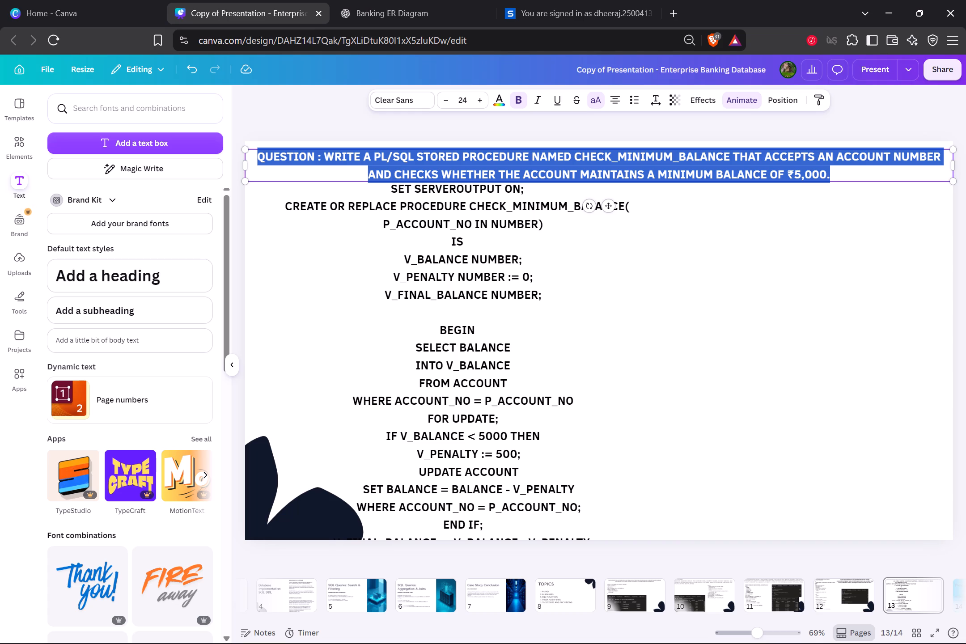
{"action": "key", "text": "Tab"}
Reduce the font size of the blank line above BEGIN in the code text.
{"action": "left_click", "coordinate": [559, 317]}
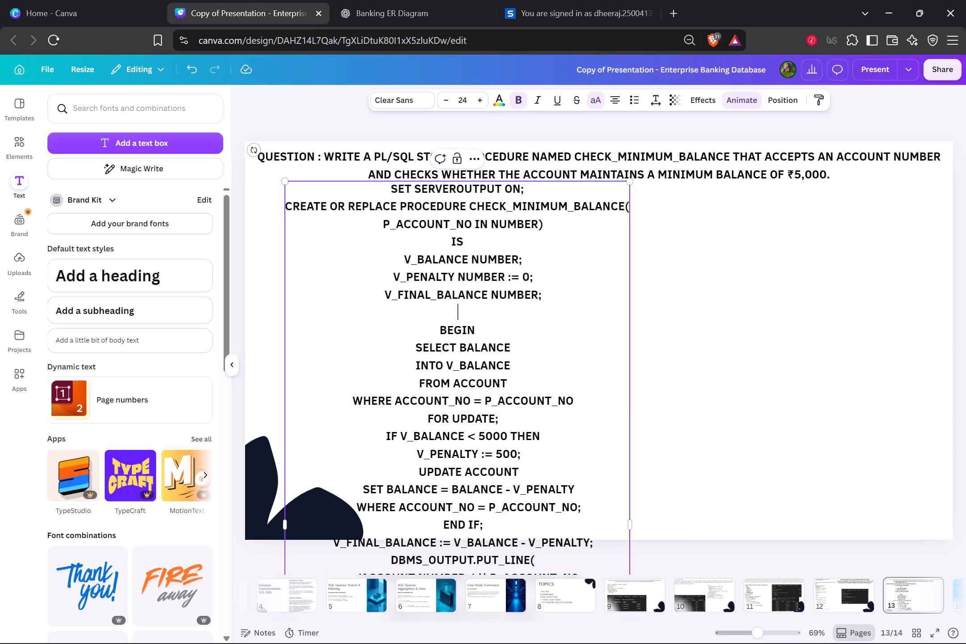
{"action": "key", "text": "ctrl+shift+comma"}
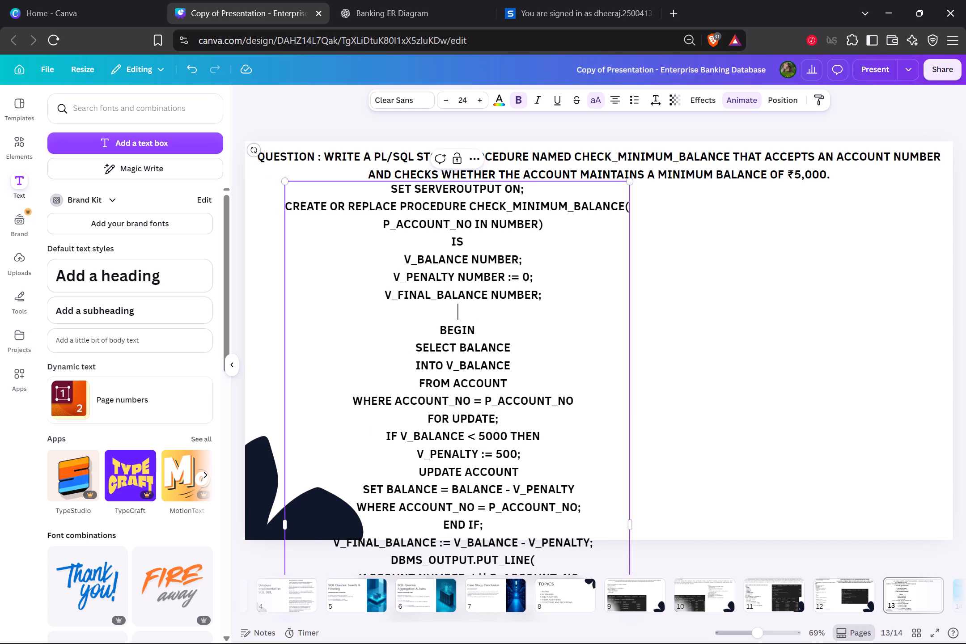
{"action": "key", "text": "ctrl+shift+comma"}
{"action": "key", "text": "ctrl+shift+comma"}
{"action": "key", "text": "ctrl+shift+comma"}
{"action": "key", "text": "ctrl+shift+comma"}
{"action": "left_click", "coordinate": [508, 247]}
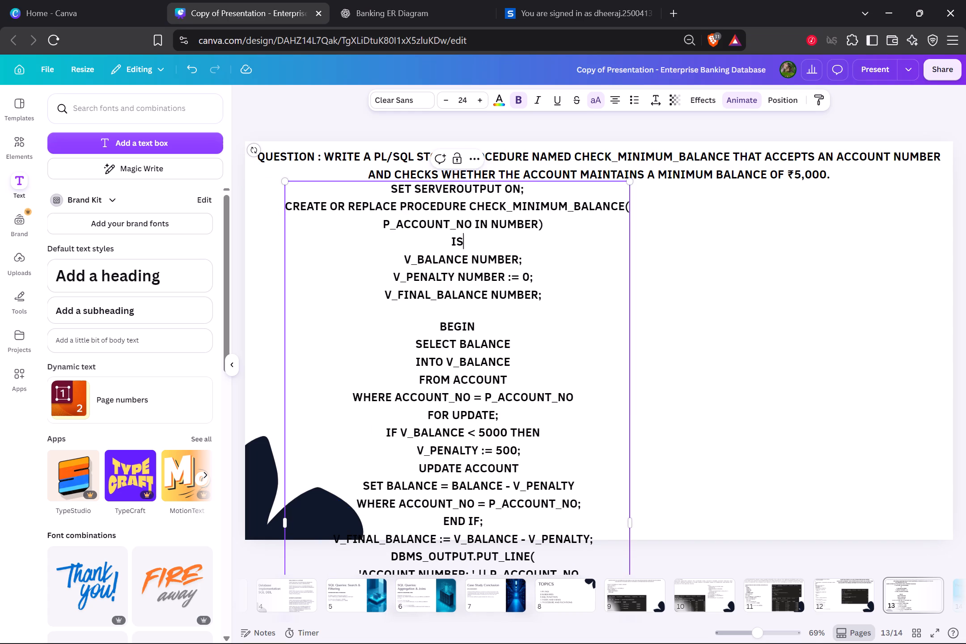
Move the code text box slightly down to leave a gap beneath the question heading.
{"action": "left_click", "coordinate": [643, 234]}
{"action": "left_click", "coordinate": [390, 182]}
{"action": "left_click_drag", "start_coordinate": [388, 184], "coordinate": [384, 208]}
Reduce the font size of the code from SET SERVEROUTPUT ON; through the ACCOUNT NOT FOUND line to 13.
{"action": "left_click", "coordinate": [375, 229]}
{"action": "scroll", "coordinate": [376, 246], "scroll_direction": "down", "scroll_amount": 2}
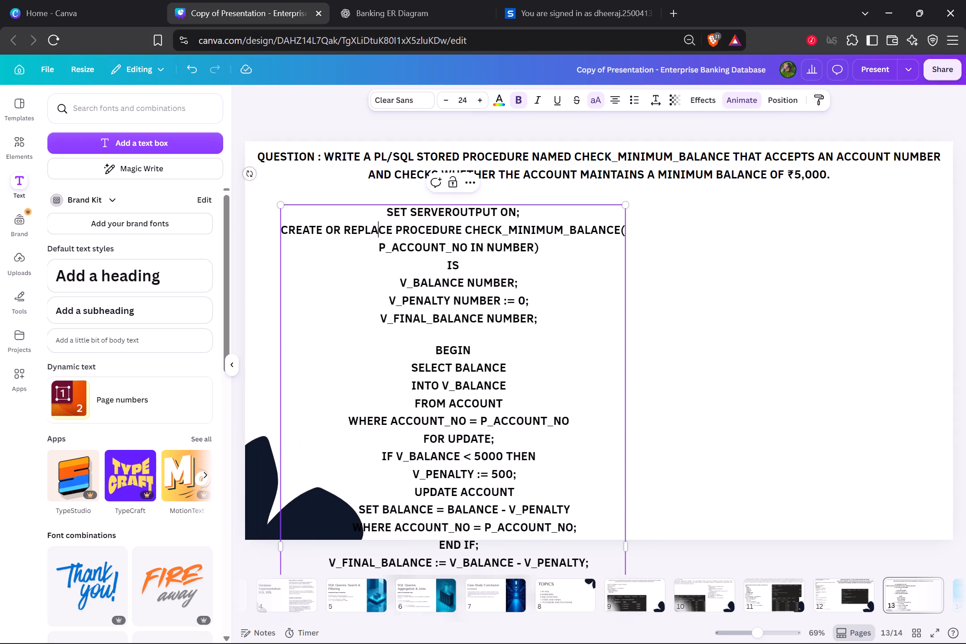
{"action": "scroll", "coordinate": [371, 288], "scroll_direction": "down", "scroll_amount": 19}
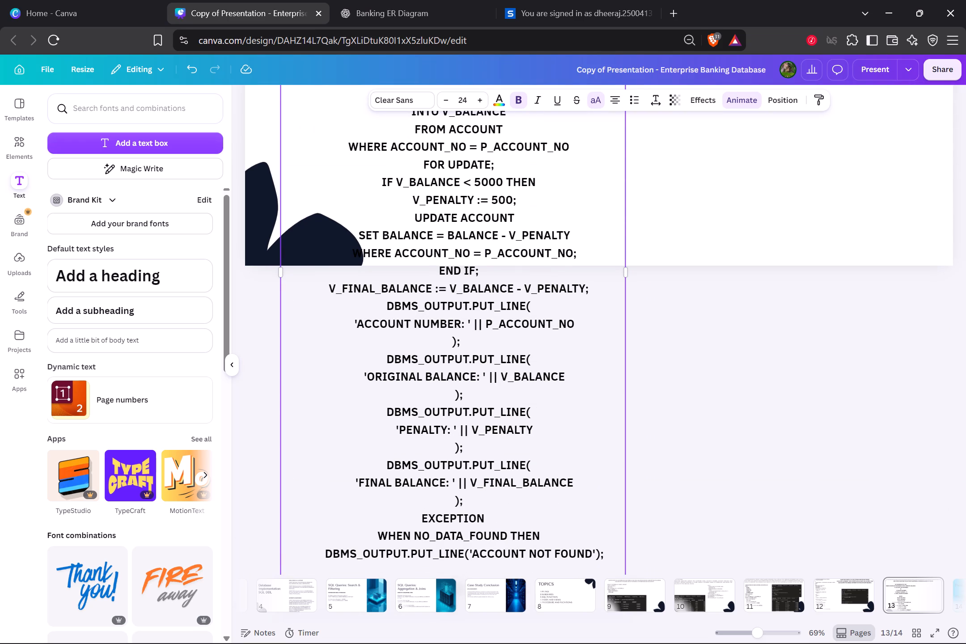
{"action": "left_click_drag", "start_coordinate": [609, 553], "coordinate": [364, 38]}
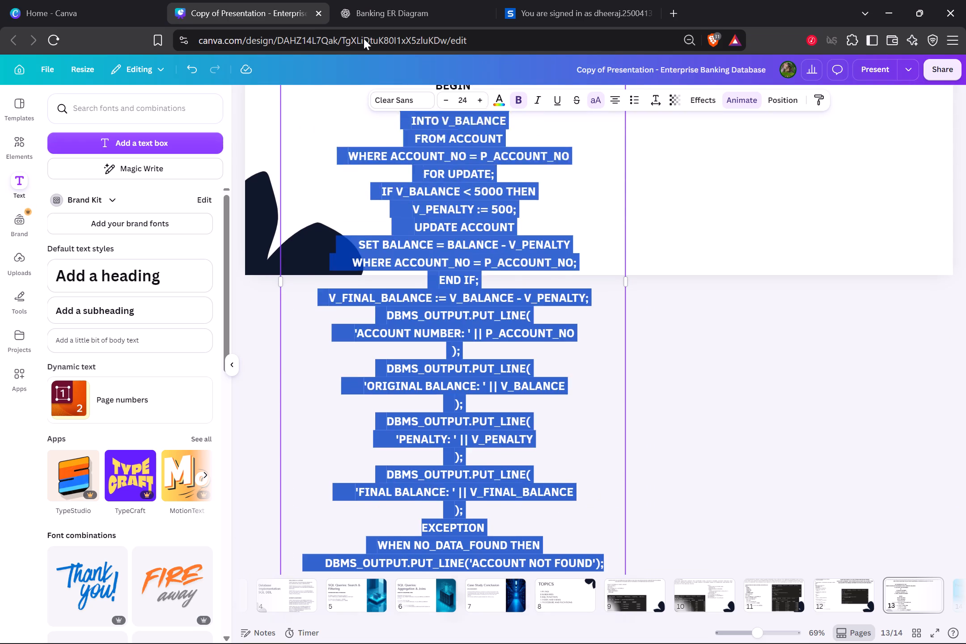
{"action": "left_click_drag", "start_coordinate": [364, 38], "coordinate": [339, 142]}
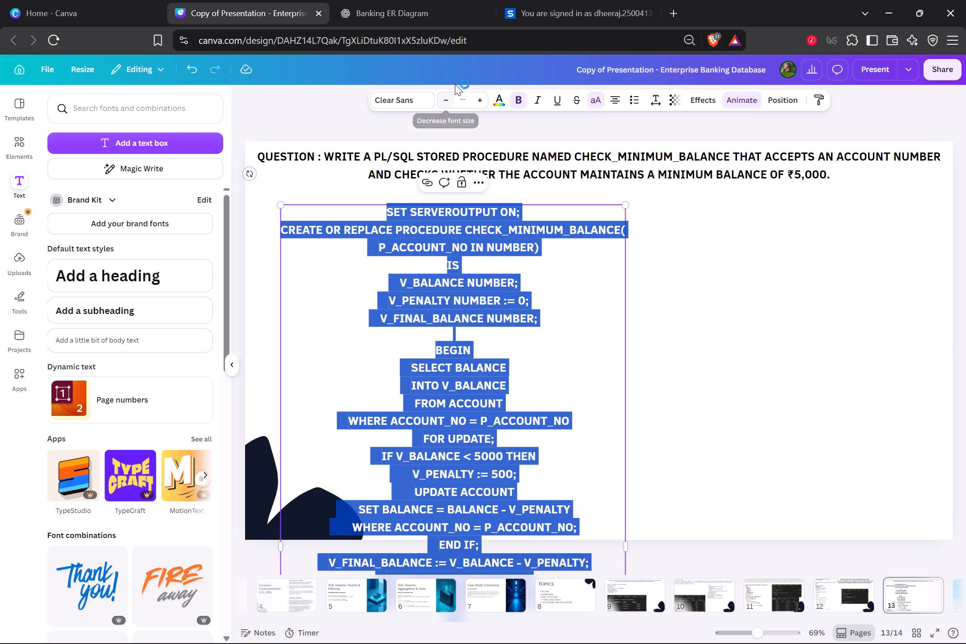
{"action": "triple_click", "coordinate": [440, 97]}
{"action": "triple_click", "coordinate": [440, 97]}
{"action": "triple_click", "coordinate": [440, 97]}
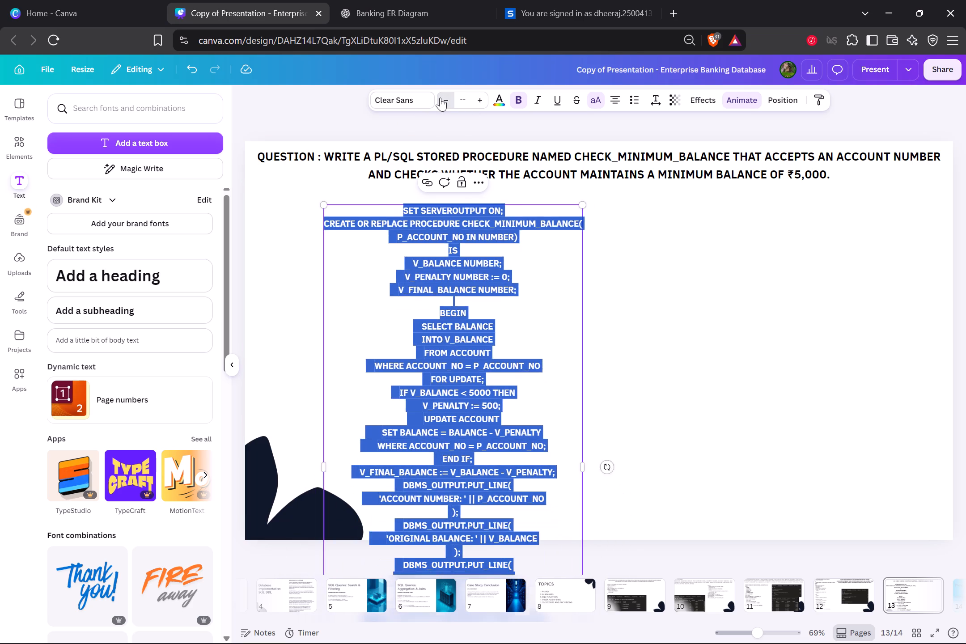
{"action": "left_click", "coordinate": [440, 97]}
{"action": "left_click", "coordinate": [440, 97]}
{"action": "left_click", "coordinate": [597, 355]}
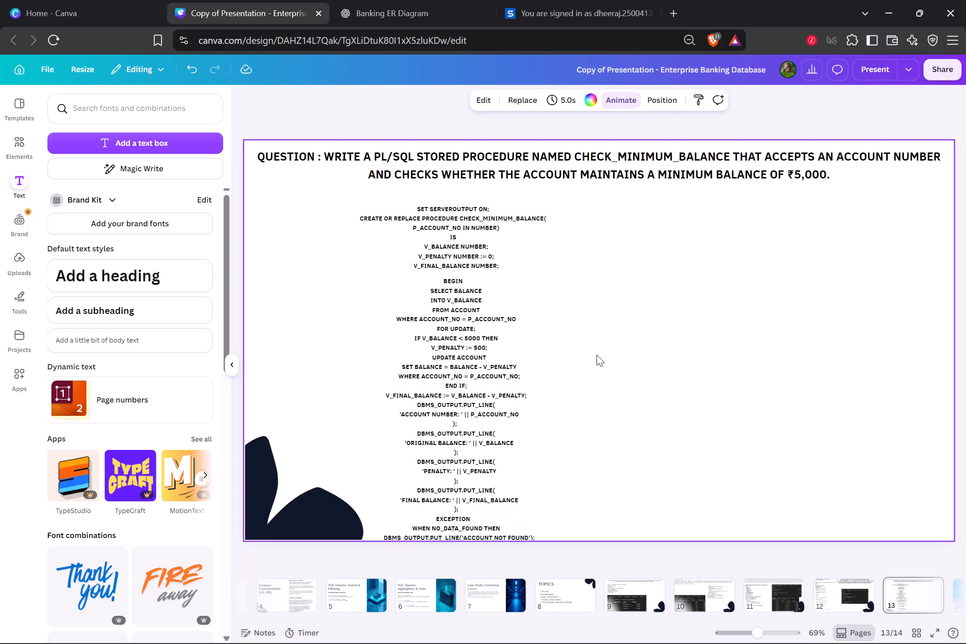
Move the code text box up the page and reduce the font size of its final END; and / lines to about 16.
{"action": "left_click", "coordinate": [529, 346]}
{"action": "left_click_drag", "start_coordinate": [529, 346], "coordinate": [530, 249]}
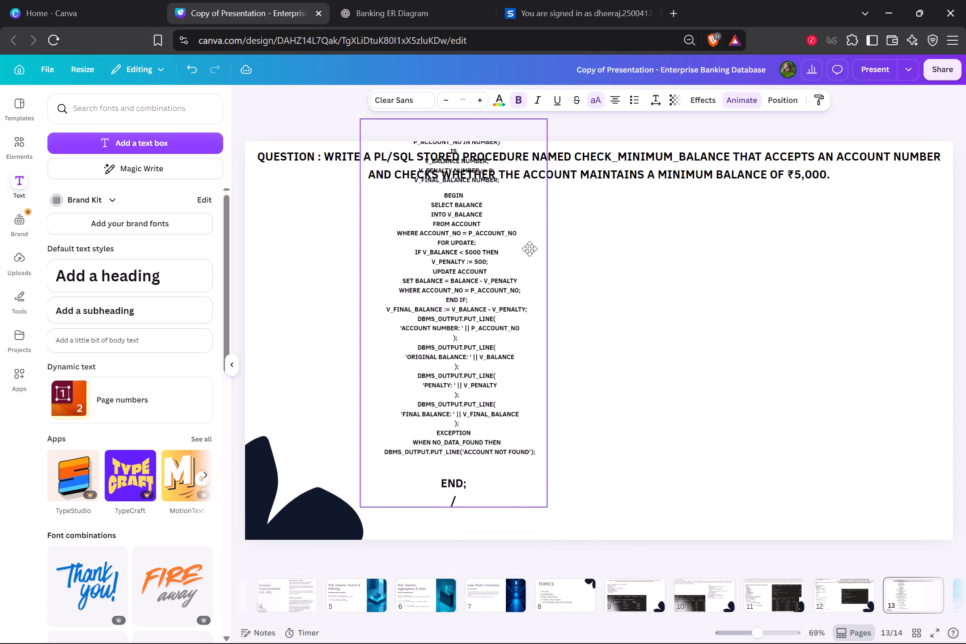
{"action": "left_click_drag", "start_coordinate": [530, 249], "coordinate": [523, 289]}
{"action": "left_click", "coordinate": [428, 500]}
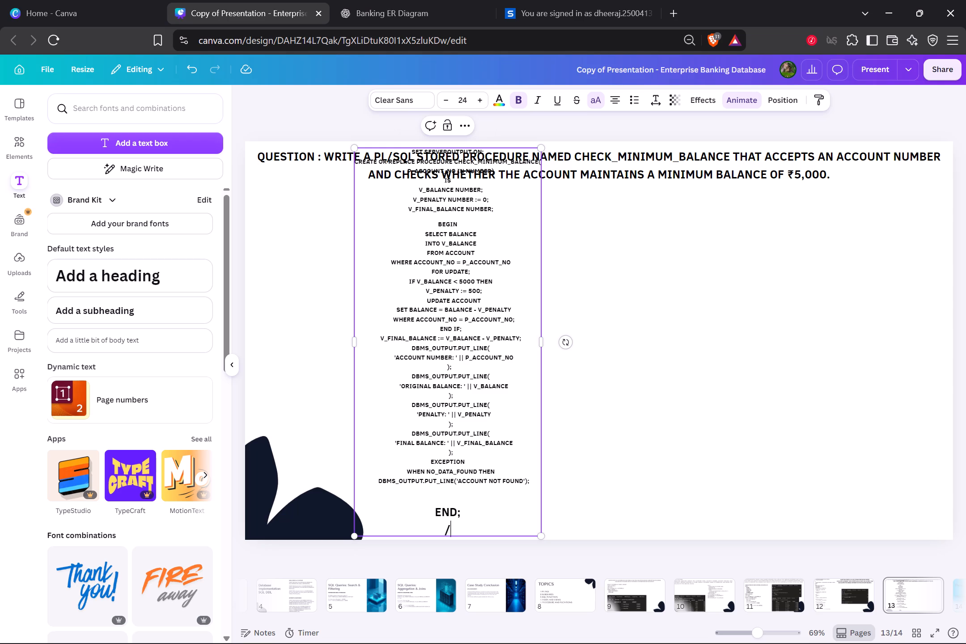
{"action": "left_click_drag", "start_coordinate": [428, 507], "coordinate": [462, 527]}
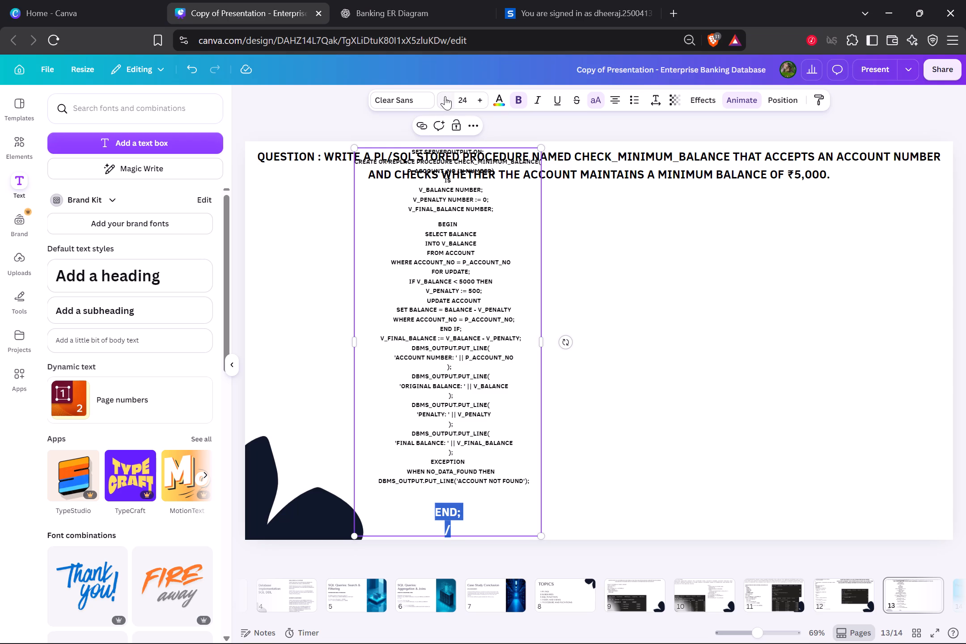
{"action": "triple_click", "coordinate": [445, 96]}
{"action": "triple_click", "coordinate": [445, 96]}
{"action": "double_click", "coordinate": [445, 96]}
{"action": "left_click", "coordinate": [445, 96]}
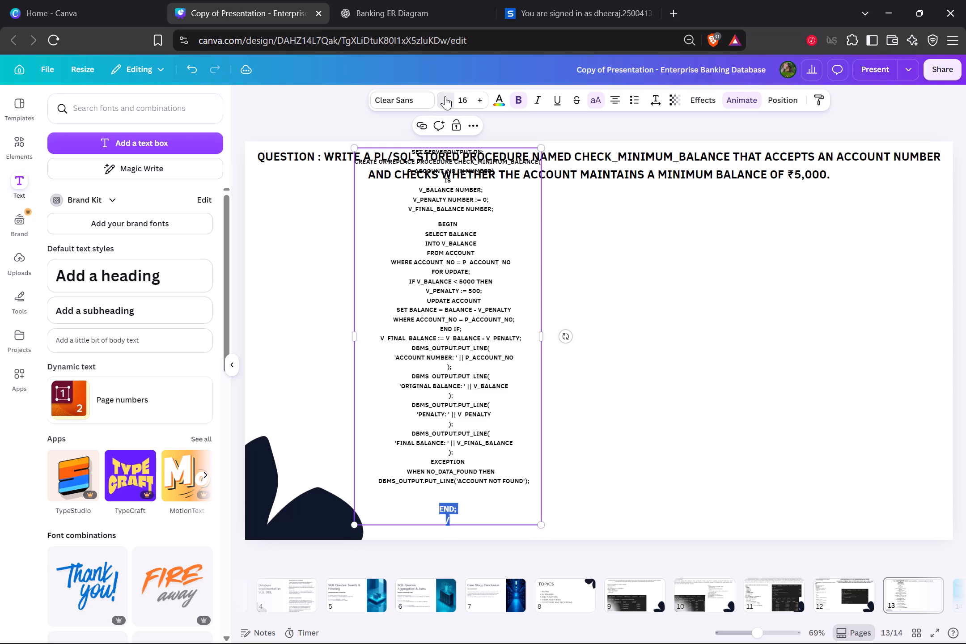
{"action": "left_click", "coordinate": [637, 495]}
Move the code text box down so it starts just beneath the question heading.
{"action": "left_click", "coordinate": [509, 501]}
{"action": "left_click_drag", "start_coordinate": [527, 488], "coordinate": [522, 525]}
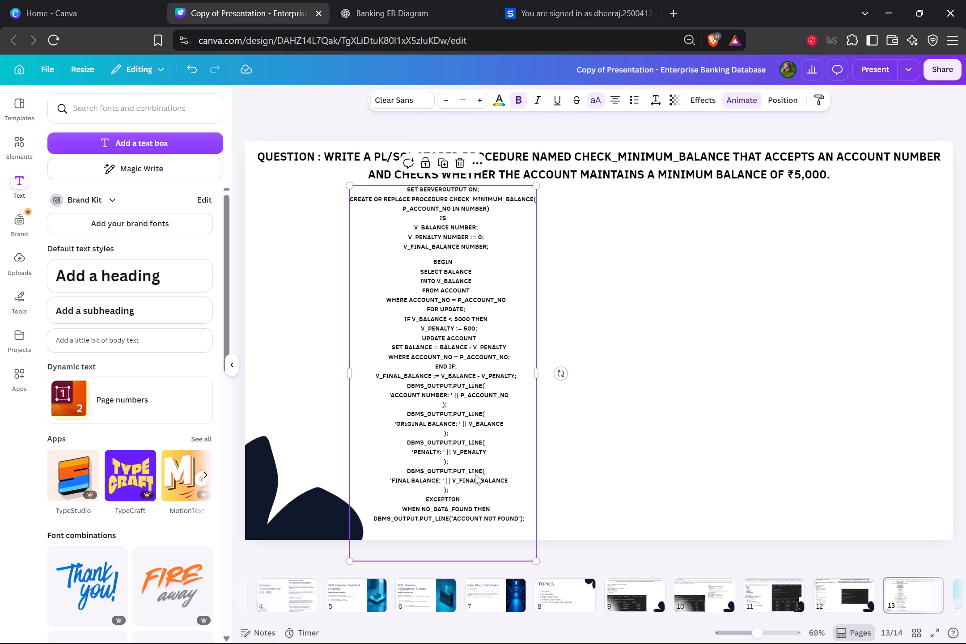
Place the text cursor directly before the lone ); beneath the 'ACCOUNT NUMBER: ' || P_ACCOUNT_NO line of the code.
{"action": "scroll", "coordinate": [440, 445], "scroll_direction": "up", "scroll_amount": 7, "text": "ctrl"}
{"action": "left_click", "coordinate": [432, 335]}
{"action": "left_click", "coordinate": [450, 334]}
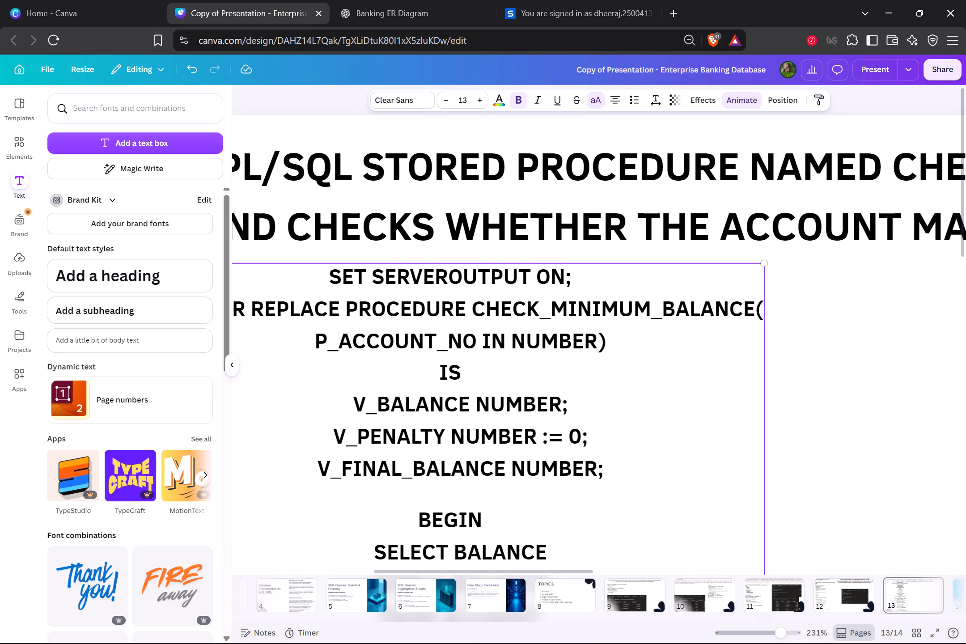
{"action": "scroll", "coordinate": [456, 373], "scroll_direction": "down", "scroll_amount": 10}
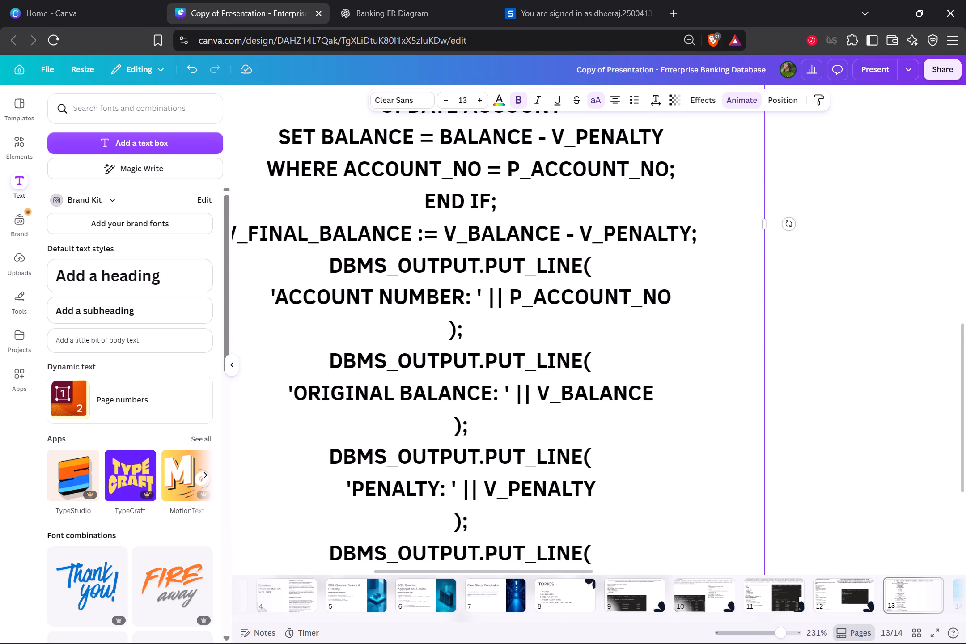
{"action": "left_click", "coordinate": [444, 337]}
{"action": "left_click", "coordinate": [449, 333]}
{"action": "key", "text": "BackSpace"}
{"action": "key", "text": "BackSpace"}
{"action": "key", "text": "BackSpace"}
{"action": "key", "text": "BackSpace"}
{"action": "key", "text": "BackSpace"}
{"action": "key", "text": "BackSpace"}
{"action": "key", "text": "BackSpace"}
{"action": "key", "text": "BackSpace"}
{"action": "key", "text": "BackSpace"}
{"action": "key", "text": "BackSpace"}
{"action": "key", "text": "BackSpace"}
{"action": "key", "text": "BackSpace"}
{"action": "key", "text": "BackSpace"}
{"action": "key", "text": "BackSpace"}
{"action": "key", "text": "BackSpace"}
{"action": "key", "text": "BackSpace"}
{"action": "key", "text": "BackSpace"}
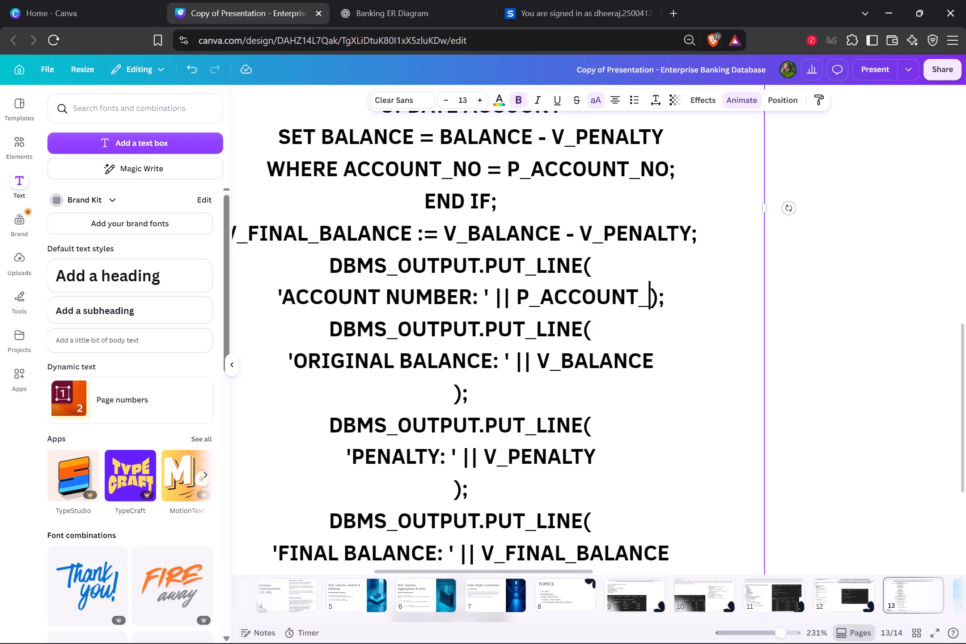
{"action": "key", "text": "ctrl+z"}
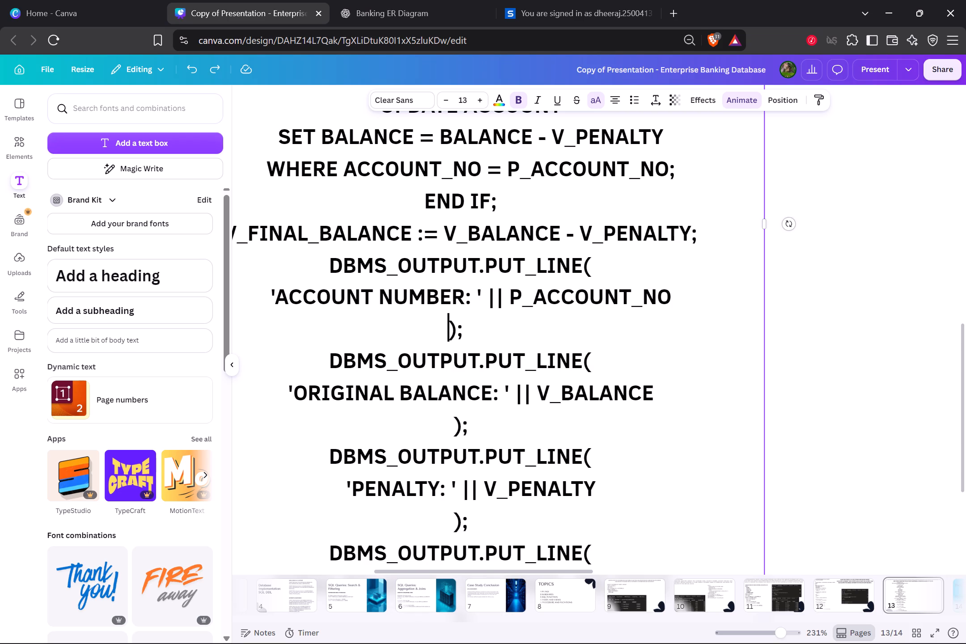
Pull the closing ); up onto the ends of the 'ACCOUNT NUMBER: ' || P_ACCOUNT_NO and 'ORIGINAL BALANCE: ' || V_BALANCE lines.
{"action": "key", "text": "BackSpace"}
{"action": "key", "text": "BackSpace"}
{"action": "key", "text": "BackSpace"}
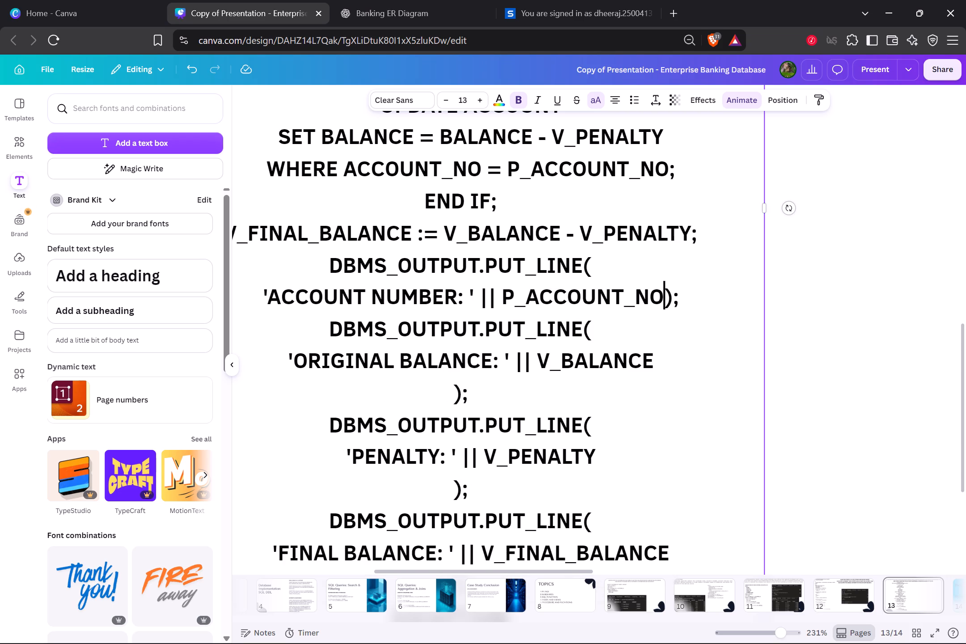
{"action": "left_click", "coordinate": [454, 396]}
{"action": "key", "text": "BackSpace"}
{"action": "key", "text": "BackSpace"}
{"action": "key", "text": "BackSpace"}
{"action": "key", "text": "BackSpace"}
{"action": "key", "text": "BackSpace"}
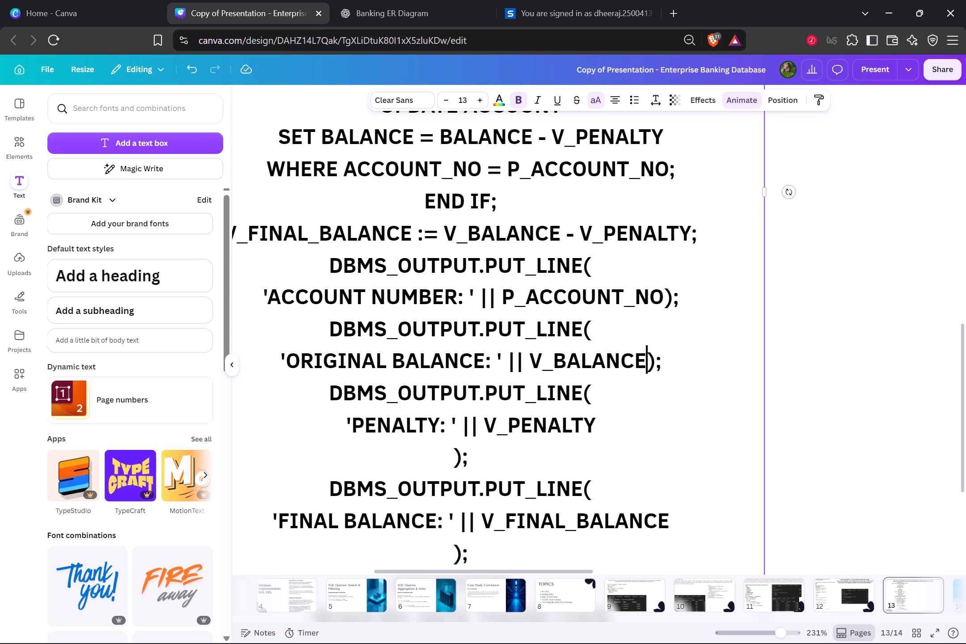
Pull the closing ); up onto the ends of the 'PENALTY: ' || V_PENALTY and 'FINAL BALANCE: ' || V_FINAL_BALANCE lines.
{"action": "left_click", "coordinate": [455, 454]}
{"action": "key", "text": "BackSpace"}
{"action": "key", "text": "BackSpace"}
{"action": "key", "text": "BackSpace"}
{"action": "key", "text": "BackSpace"}
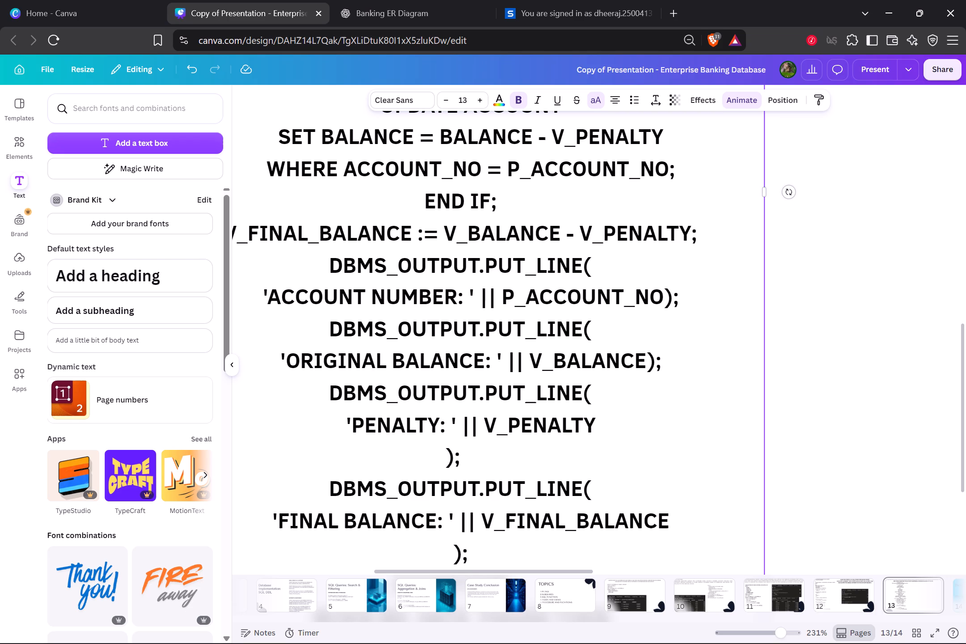
{"action": "key", "text": "BackSpace"}
{"action": "scroll", "coordinate": [587, 418], "scroll_direction": "down", "scroll_amount": 2}
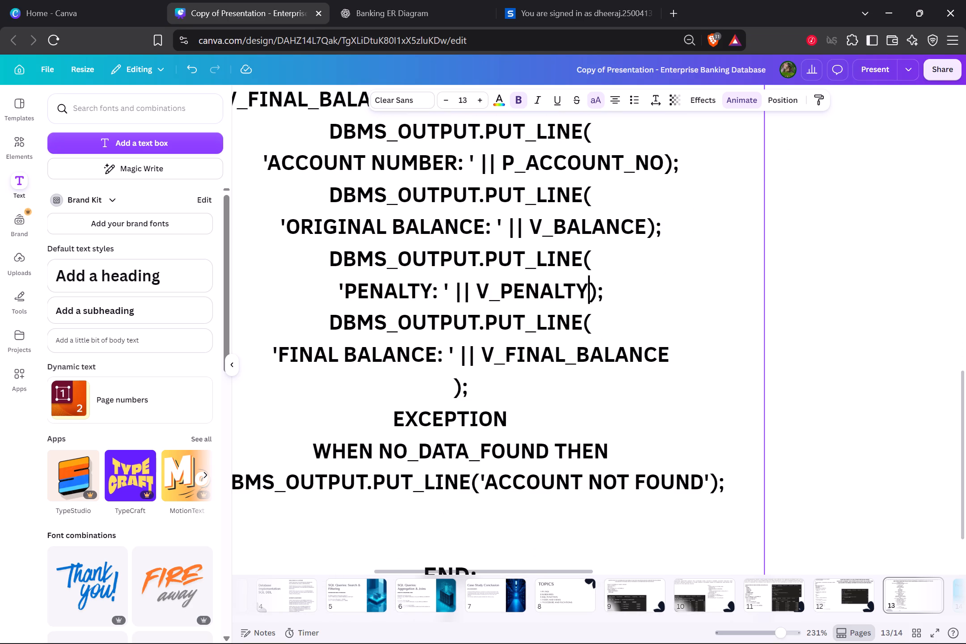
{"action": "left_click", "coordinate": [451, 388]}
{"action": "key", "text": "BackSpace"}
{"action": "key", "text": "BackSpace"}
{"action": "key", "text": "BackSpace"}
{"action": "key", "text": "BackSpace"}
{"action": "key", "text": "BackSpace"}
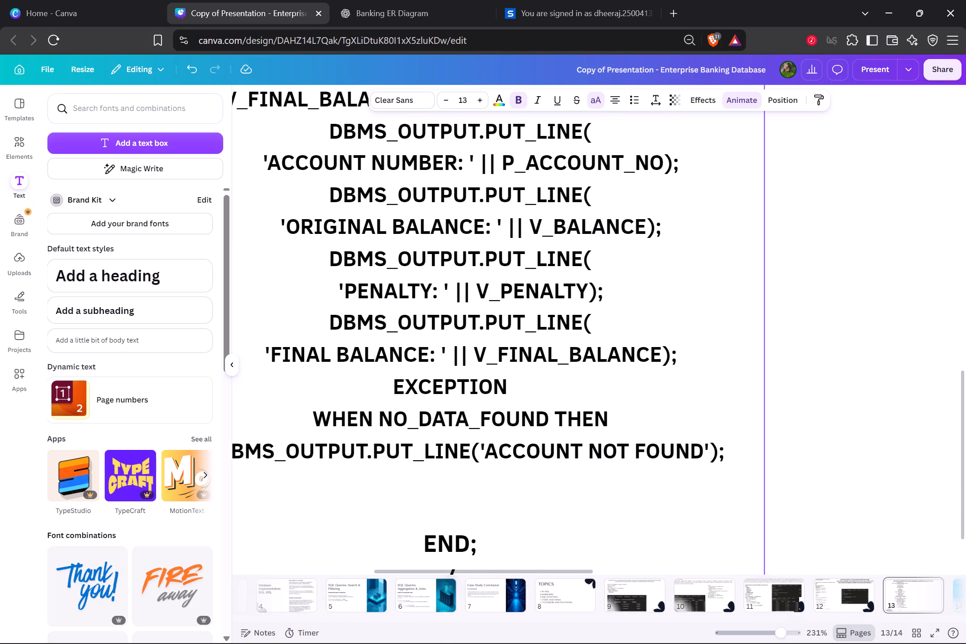
Reduce the font size of the final END; and / lines to 15.
{"action": "scroll", "coordinate": [508, 346], "scroll_direction": "down", "scroll_amount": 5}
{"action": "left_click_drag", "start_coordinate": [487, 494], "coordinate": [467, 496]}
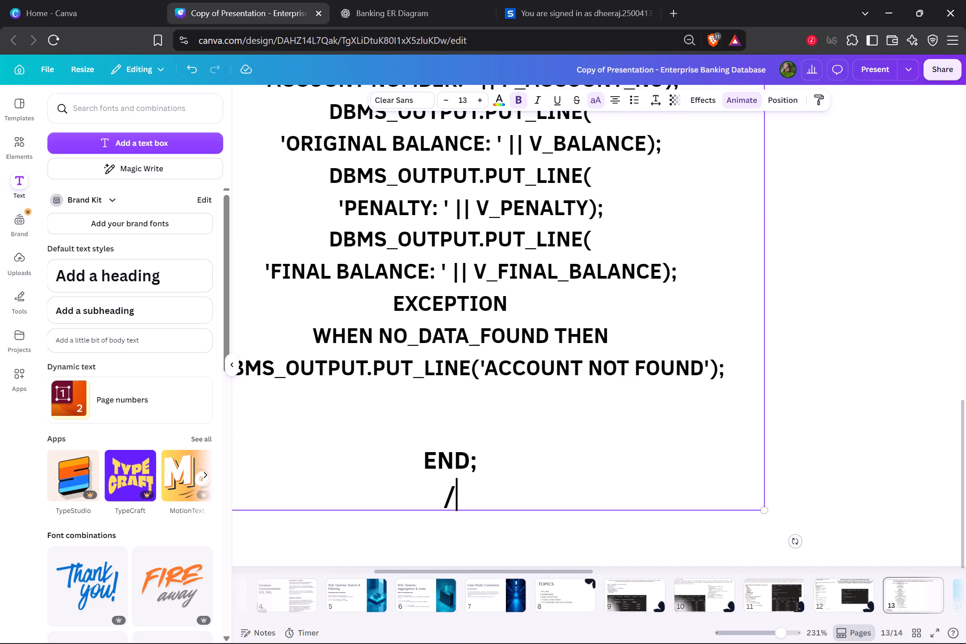
{"action": "left_click_drag", "start_coordinate": [467, 496], "coordinate": [414, 442]}
{"action": "left_click", "coordinate": [443, 100]}
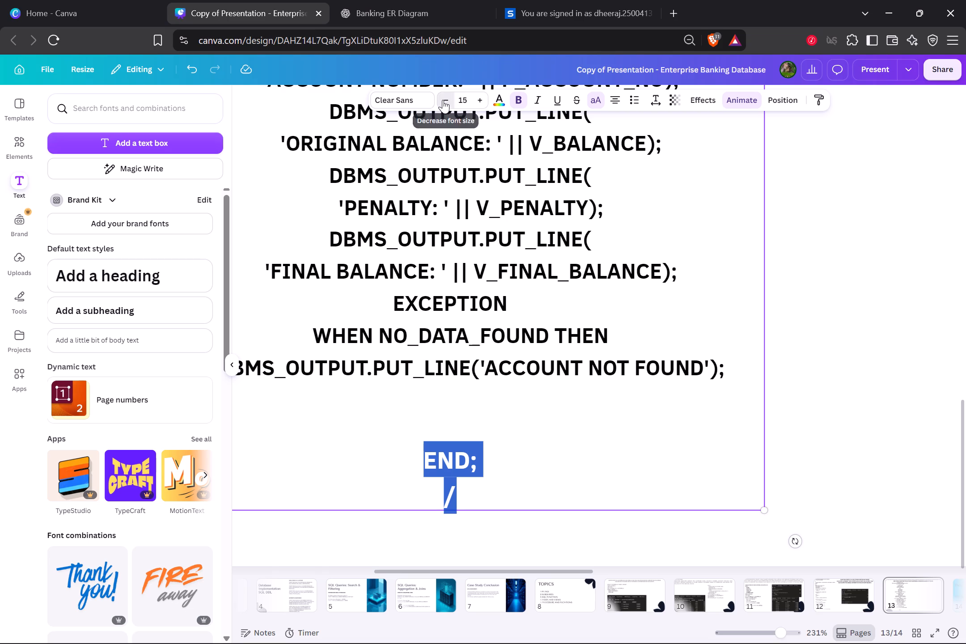
Delete the empty space between the ACCOUNT NOT FOUND line and END; in the code.
{"action": "left_click", "coordinate": [497, 436]}
{"action": "key", "text": "BackSpace"}
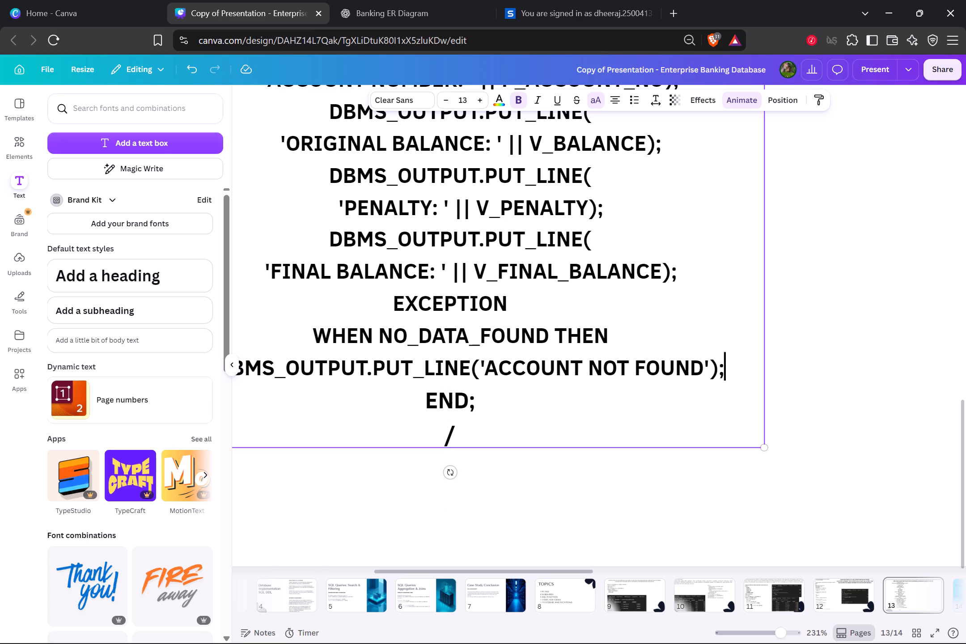
Move the code text box down to leave a clear gap beneath the question heading while keeping it inside the page.
{"action": "scroll", "coordinate": [555, 413], "scroll_direction": "up", "scroll_amount": 2}
{"action": "scroll", "coordinate": [555, 413], "scroll_direction": "down", "scroll_amount": 2}
{"action": "scroll", "coordinate": [826, 325], "scroll_direction": "down", "scroll_amount": 3, "text": "ctrl"}
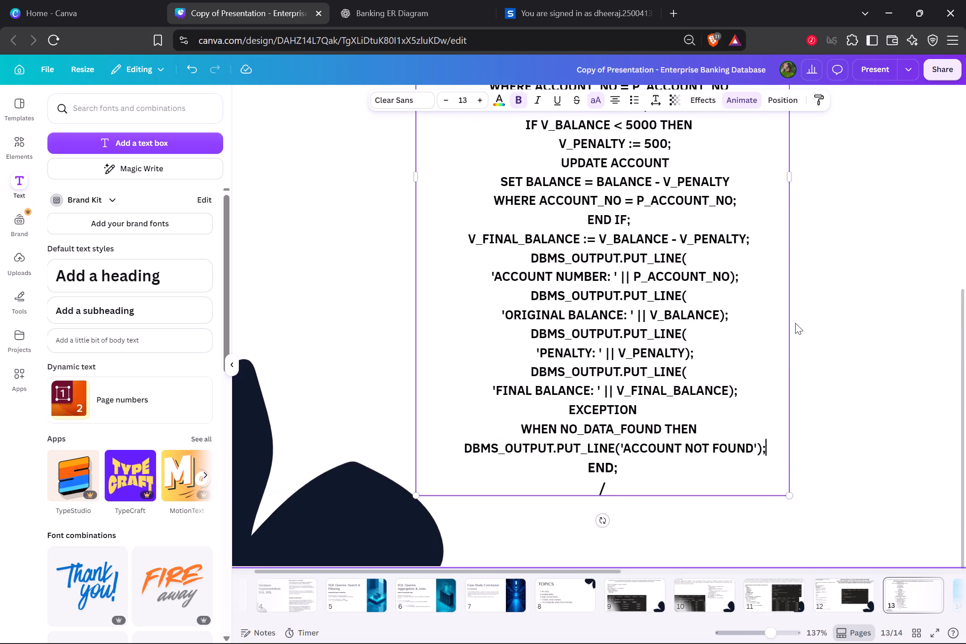
{"action": "scroll", "coordinate": [833, 294], "scroll_direction": "down", "scroll_amount": 2, "text": "ctrl"}
{"action": "scroll", "coordinate": [805, 296], "scroll_direction": "up", "scroll_amount": 1}
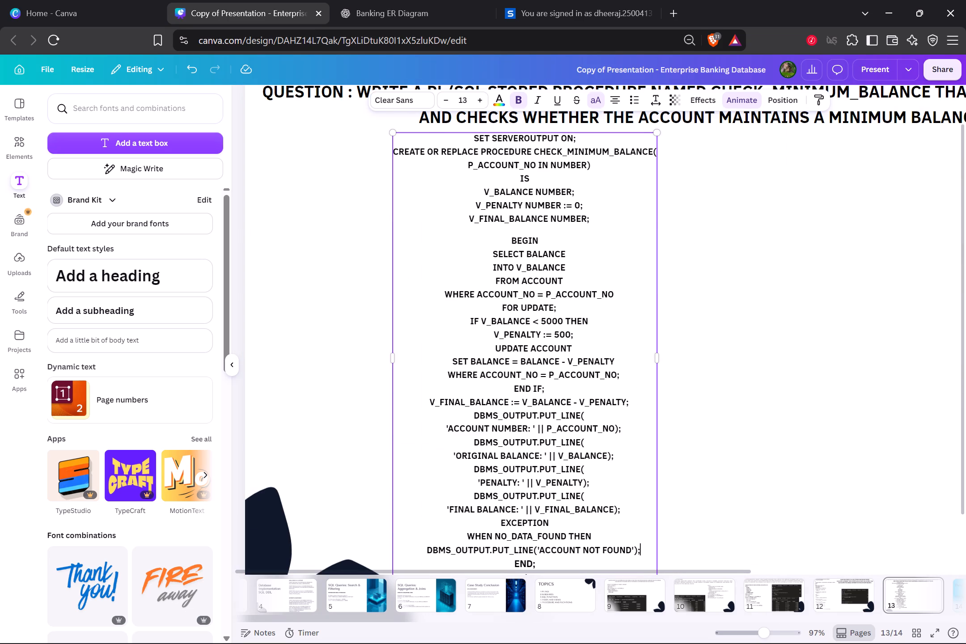
{"action": "scroll", "coordinate": [614, 241], "scroll_direction": "down", "scroll_amount": 1, "text": "ctrl"}
{"action": "left_click", "coordinate": [576, 234]}
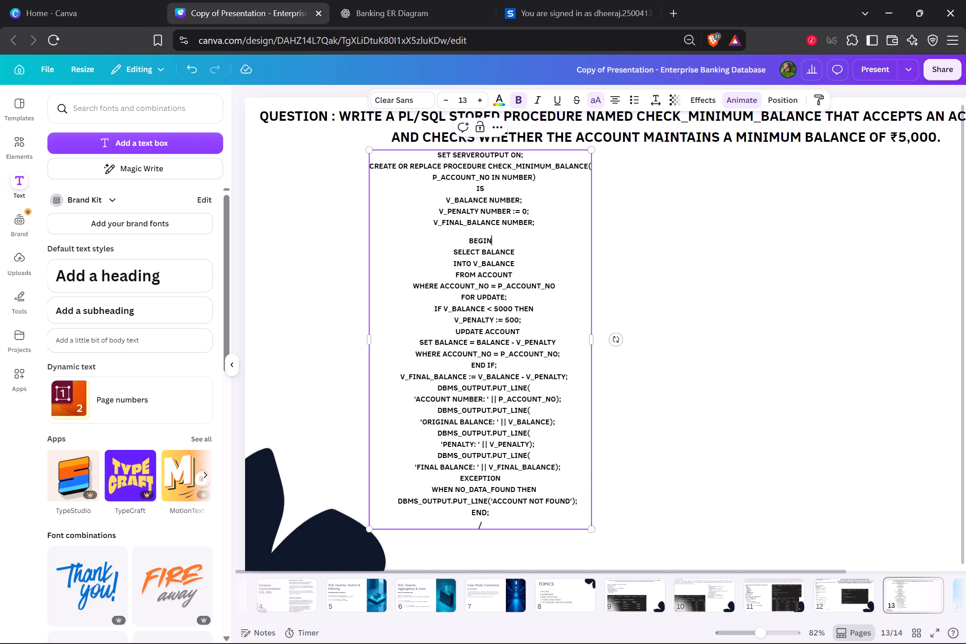
{"action": "left_click", "coordinate": [675, 239]}
{"action": "left_click_drag", "start_coordinate": [557, 258], "coordinate": [552, 292]}
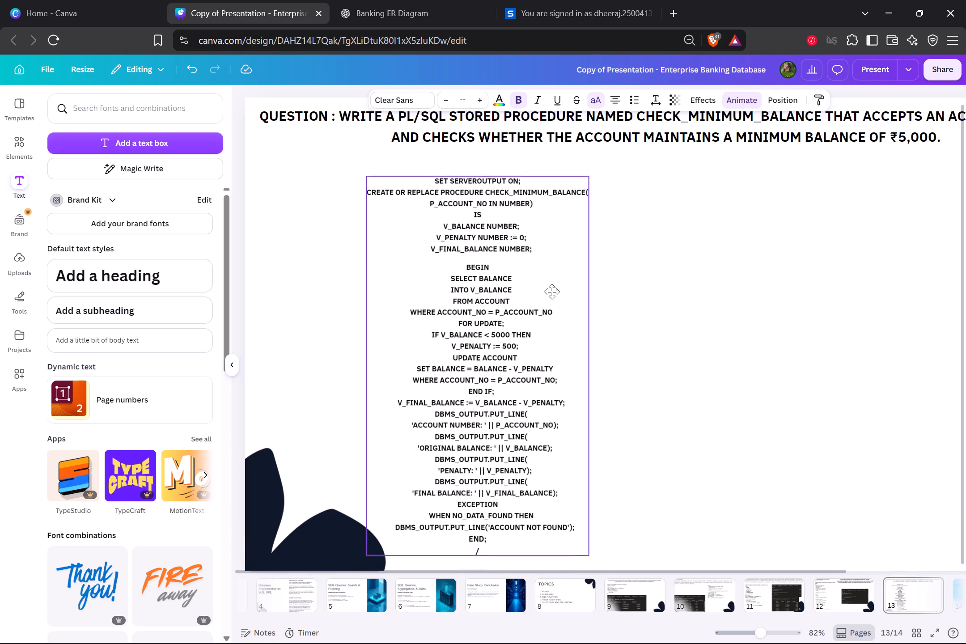
{"action": "left_click_drag", "start_coordinate": [552, 292], "coordinate": [552, 290]}
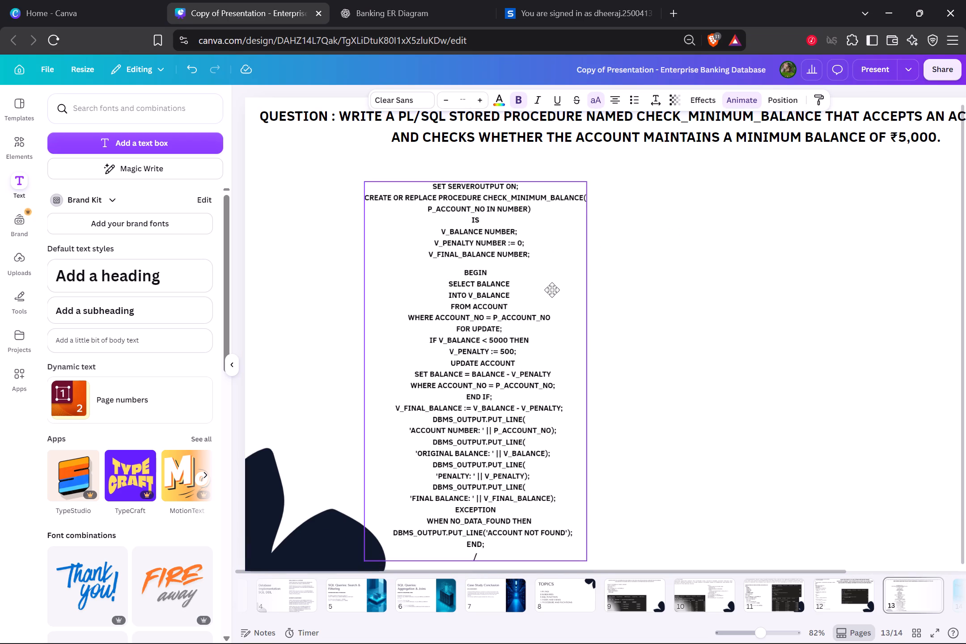
{"action": "left_click_drag", "start_coordinate": [552, 290], "coordinate": [551, 285]}
{"action": "left_click", "coordinate": [676, 269]}
{"action": "scroll", "coordinate": [673, 267], "scroll_direction": "down", "scroll_amount": 2, "text": "ctrl"}
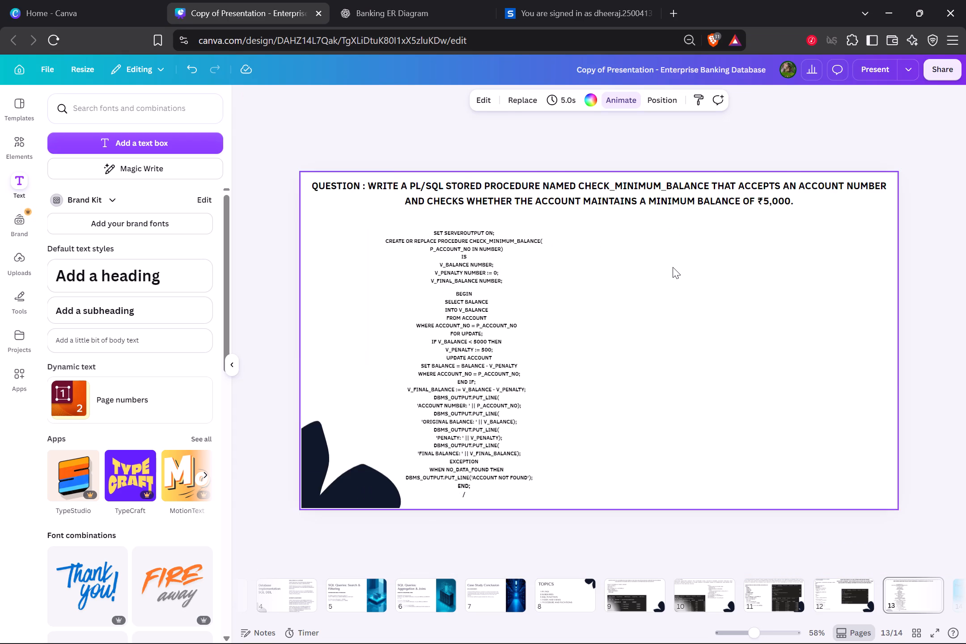
{"action": "scroll", "coordinate": [673, 267], "scroll_direction": "up", "scroll_amount": 2, "text": "ctrl"}
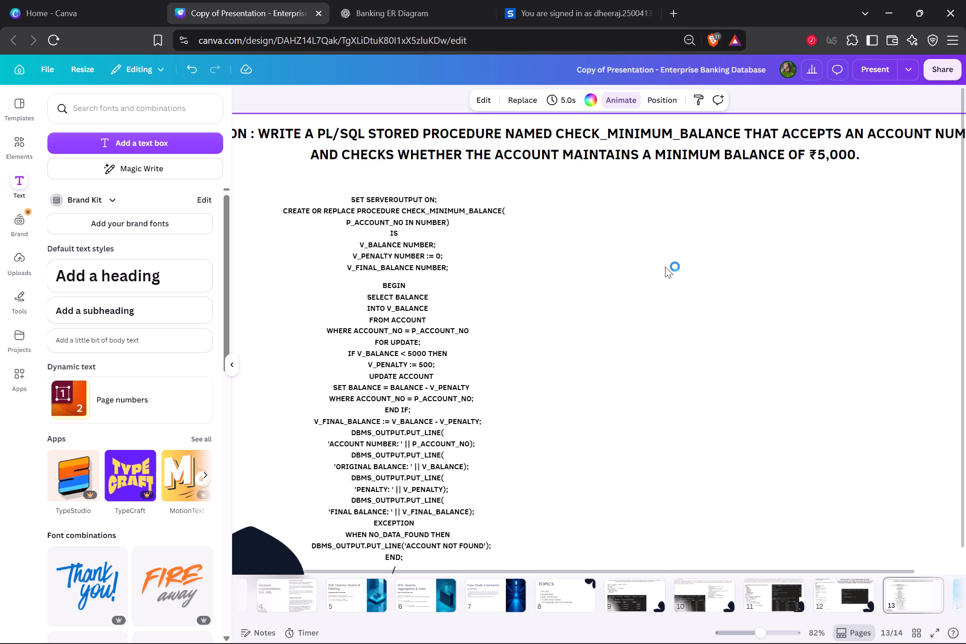
{"action": "scroll", "coordinate": [483, 219], "scroll_direction": "down", "scroll_amount": 1, "text": "ctrl"}
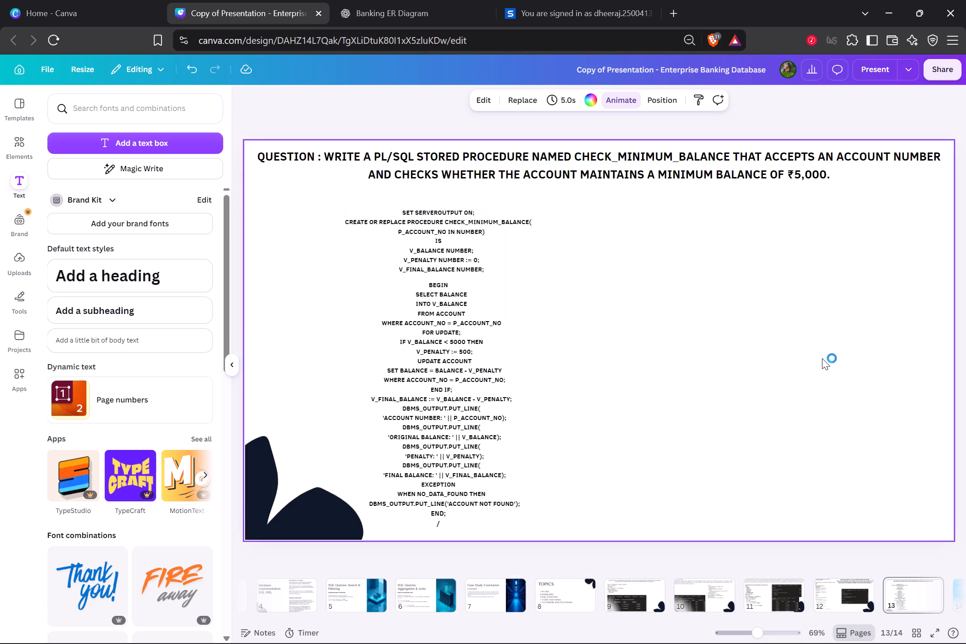
{"action": "left_click", "coordinate": [846, 102]}
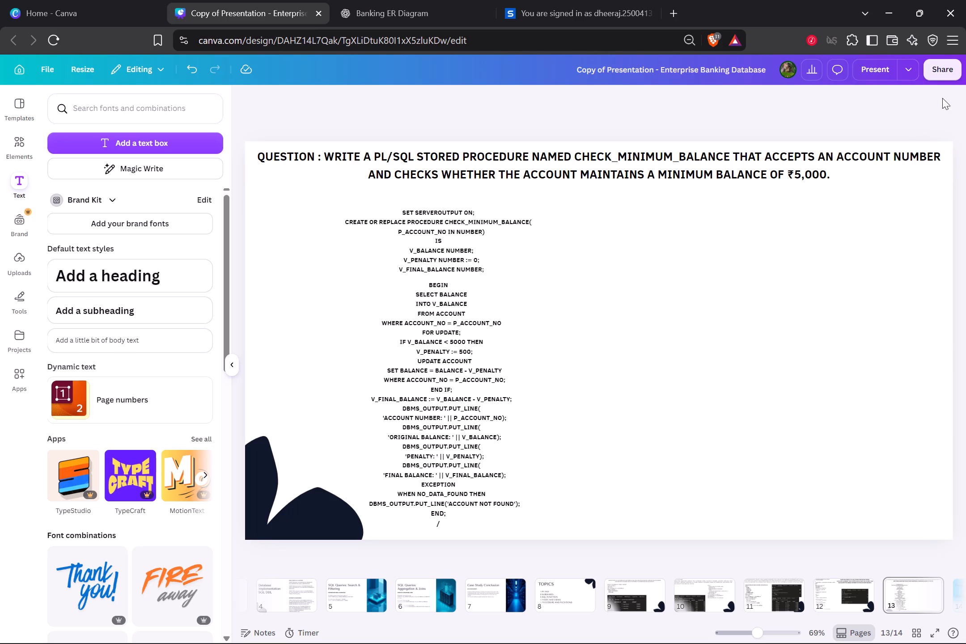
Open the Oracle FreeSQL site in a new browser tab.
{"action": "key", "text": "ctrl+t"}
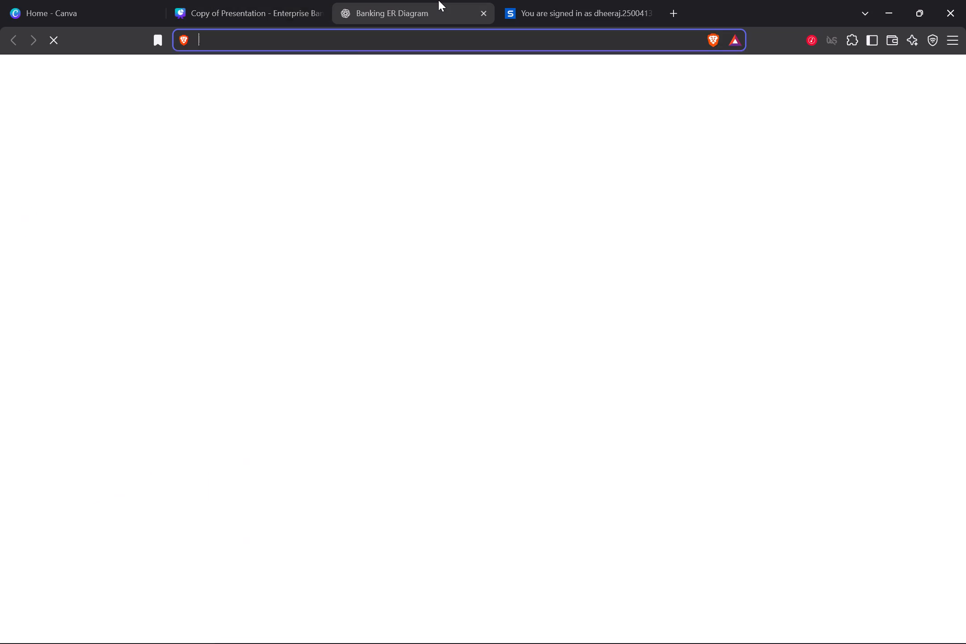
{"action": "type", "text": "fre"}
{"action": "key", "text": "Return"}
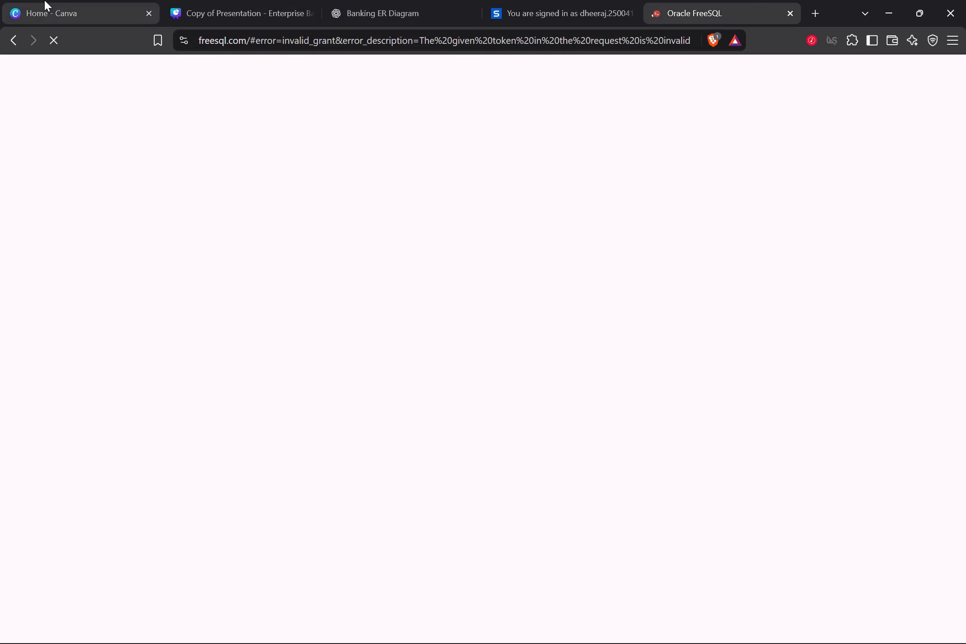
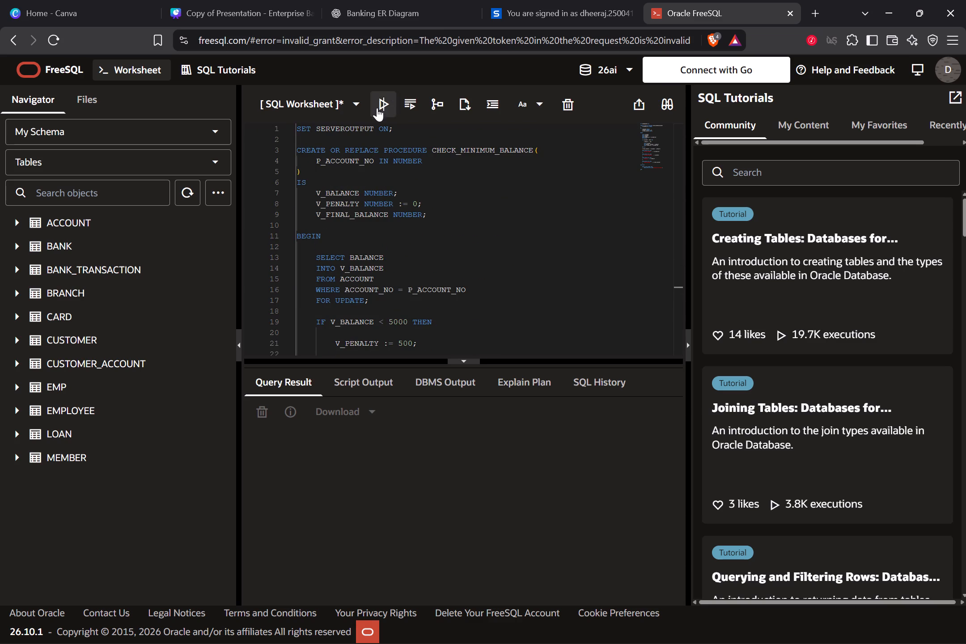
Run the CHECK_MINIMUM_BALANCE procedure script in the SQL worksheet.
{"action": "left_click_drag", "start_coordinate": [377, 108], "coordinate": [368, 108]}
{"action": "left_click", "coordinate": [389, 102]}
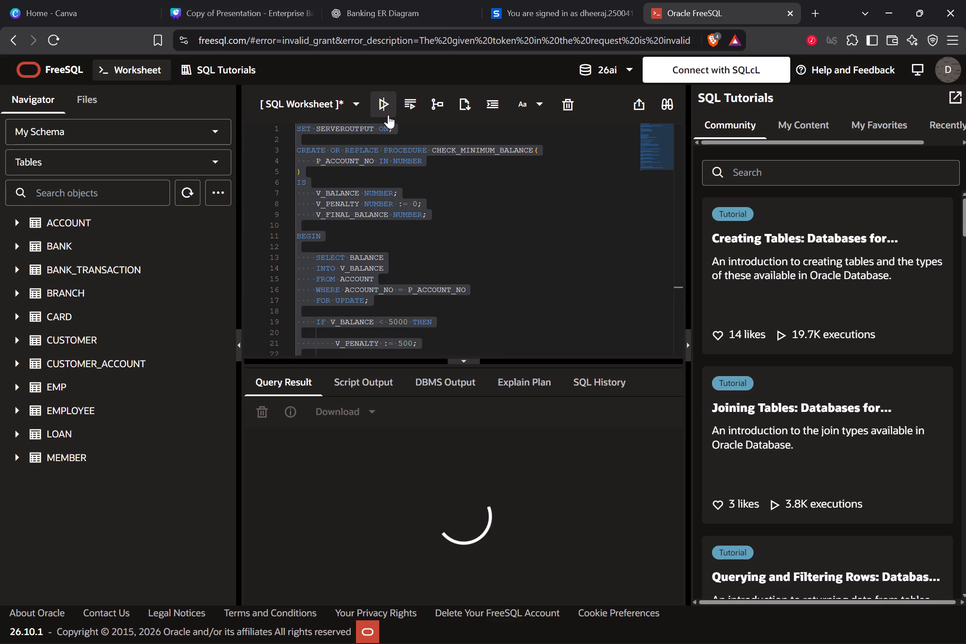
{"action": "scroll", "coordinate": [409, 172], "scroll_direction": "down", "scroll_amount": 4}
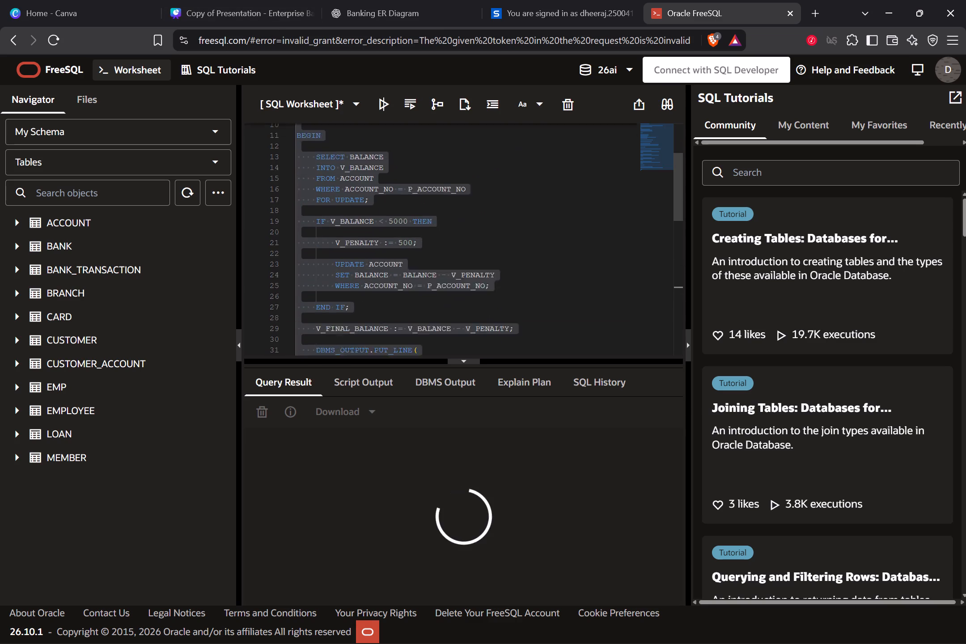
{"action": "scroll", "coordinate": [469, 277], "scroll_direction": "down", "scroll_amount": 2}
{"action": "scroll", "coordinate": [476, 326], "scroll_direction": "down", "scroll_amount": 2}
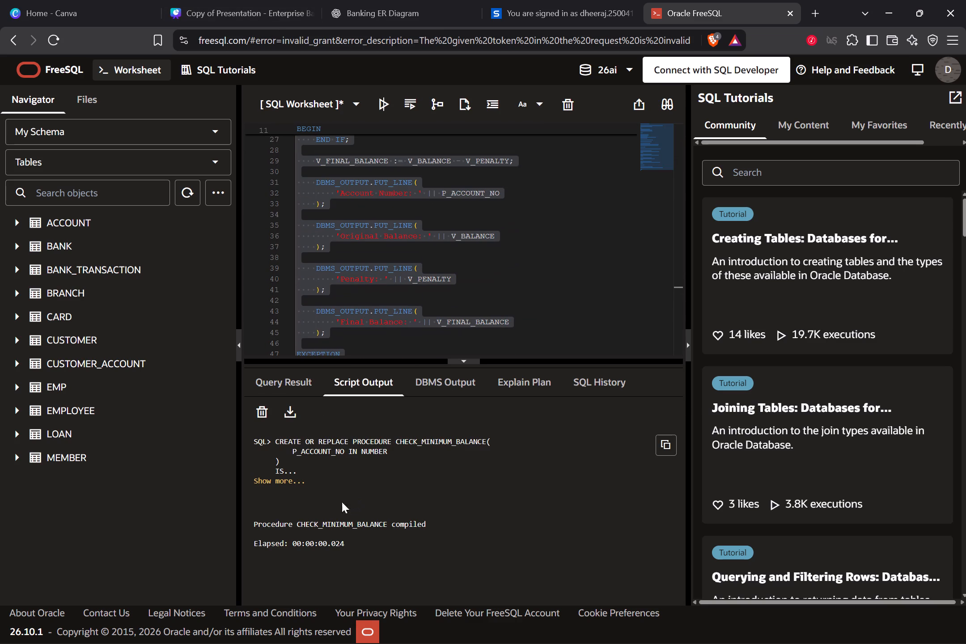
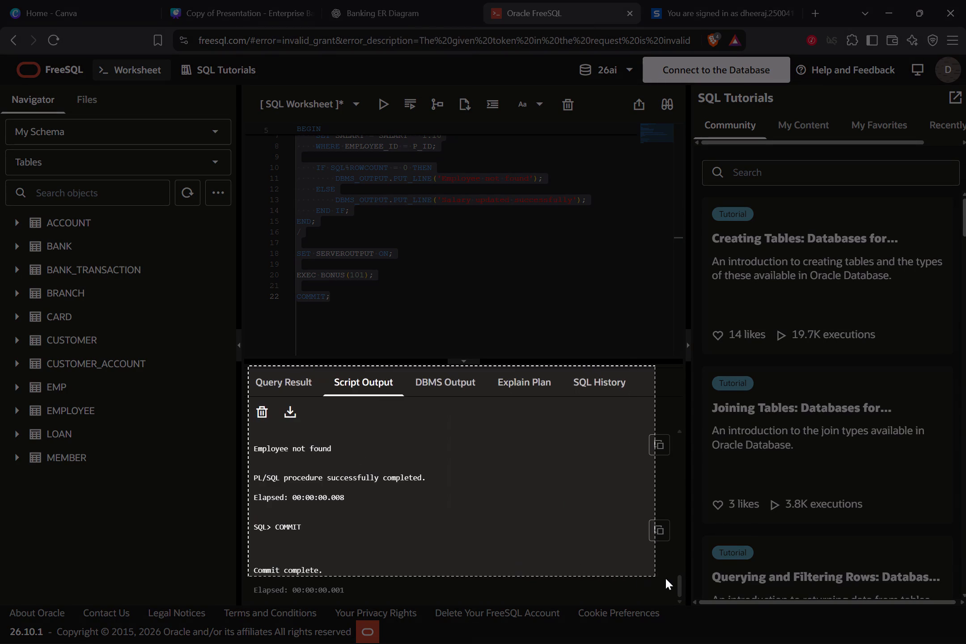
{"action": "left_click_drag", "start_coordinate": [665, 578], "coordinate": [676, 570]}
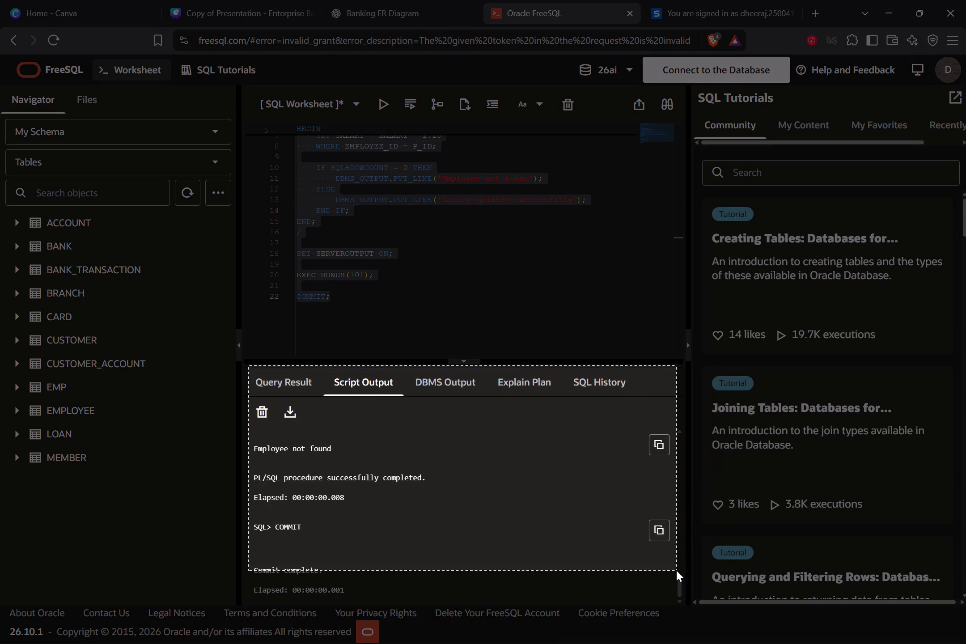
{"action": "left_click_drag", "start_coordinate": [676, 570], "coordinate": [668, 536]}
{"action": "left_click", "coordinate": [314, 566]}
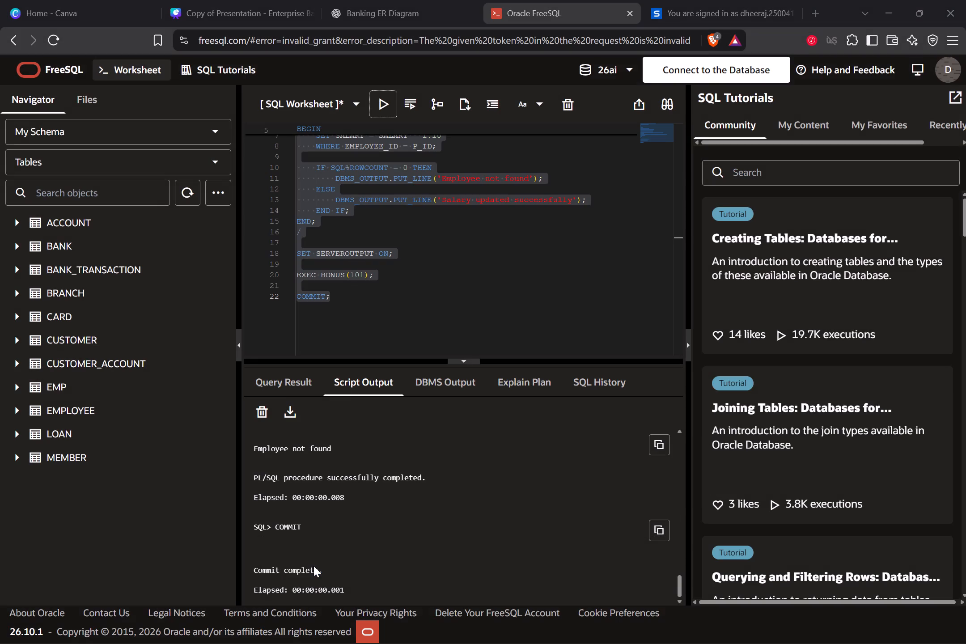
Switch to the Canva presentation and replace page 13's CHECK_MINIMUM_BALANCE output image with the new BONUS output screenshot.
{"action": "left_click", "coordinate": [429, 0]}
{"action": "left_click", "coordinate": [212, 0]}
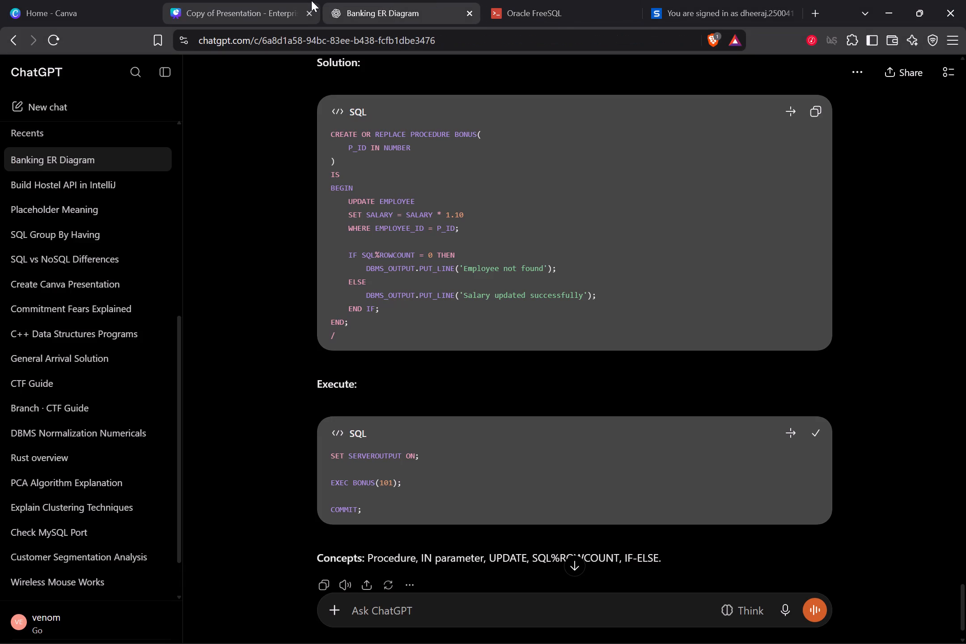
{"action": "left_click", "coordinate": [638, 364]}
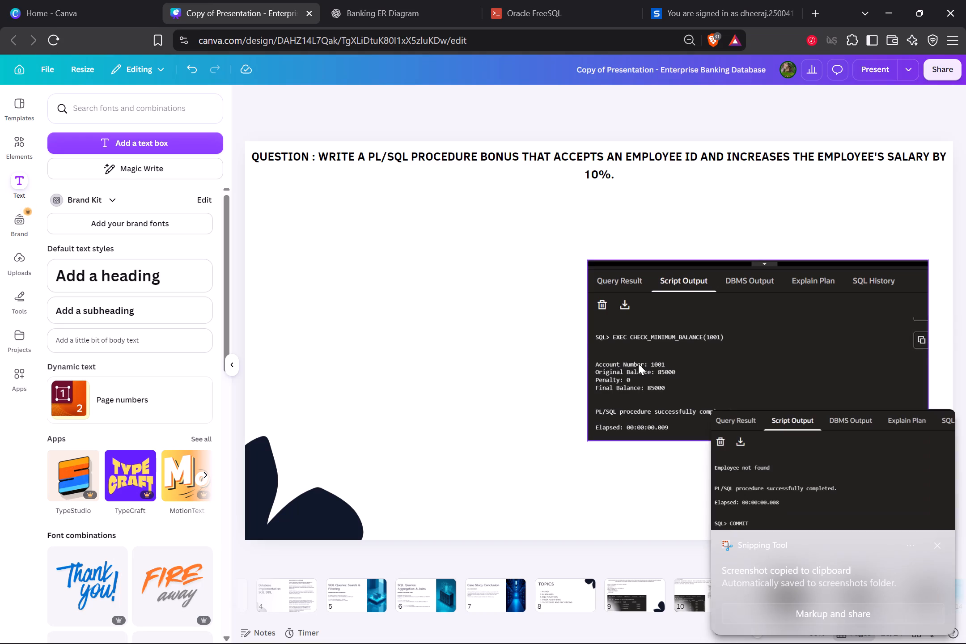
{"action": "key", "text": "Delete"}
{"action": "key", "text": "ctrl+v"}
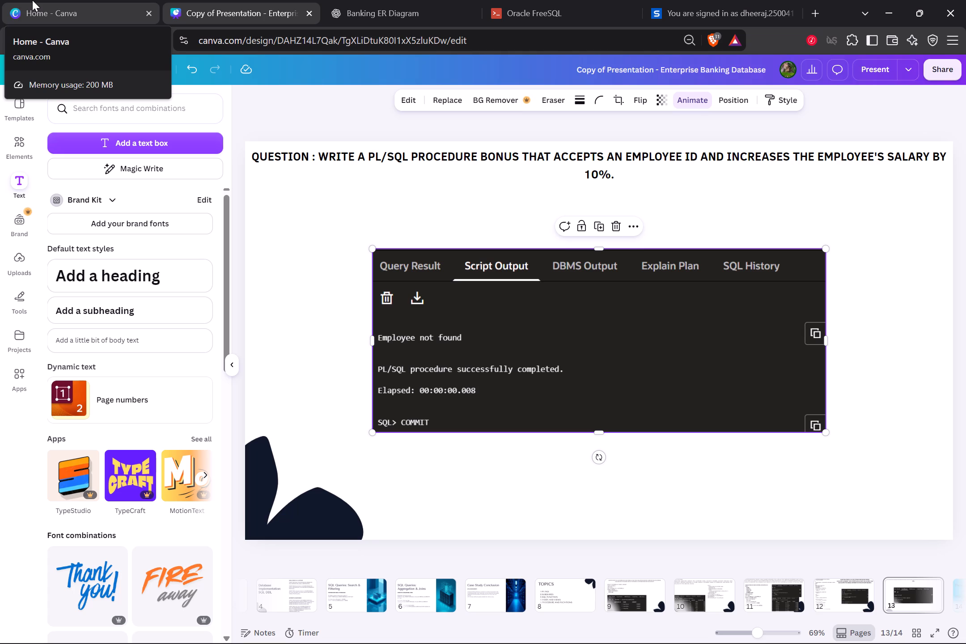
{"action": "key", "text": "Insert"}
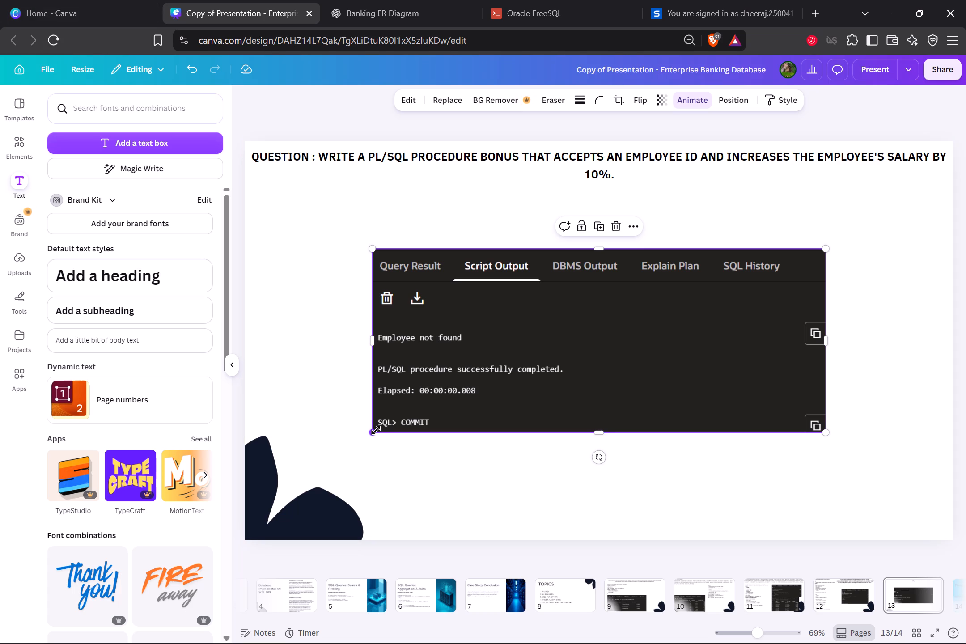
Shrink the BONUS output screenshot to about four fifths of its width and place it in the slide's lower-right area.
{"action": "left_click_drag", "start_coordinate": [376, 430], "coordinate": [514, 492]}
{"action": "left_click_drag", "start_coordinate": [705, 244], "coordinate": [783, 340]}
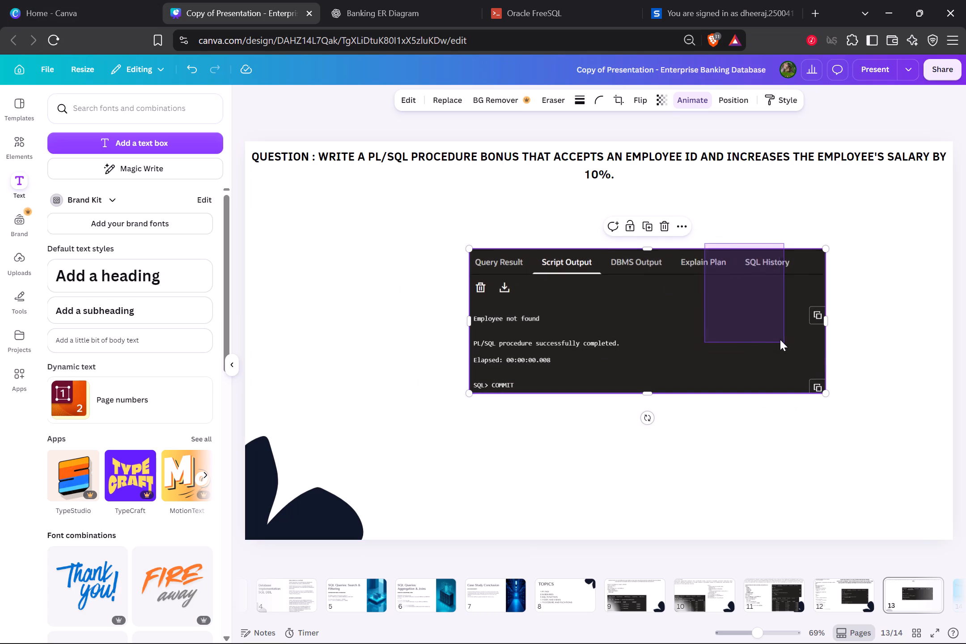
{"action": "left_click", "coordinate": [746, 345]}
{"action": "left_click_drag", "start_coordinate": [746, 345], "coordinate": [861, 456]}
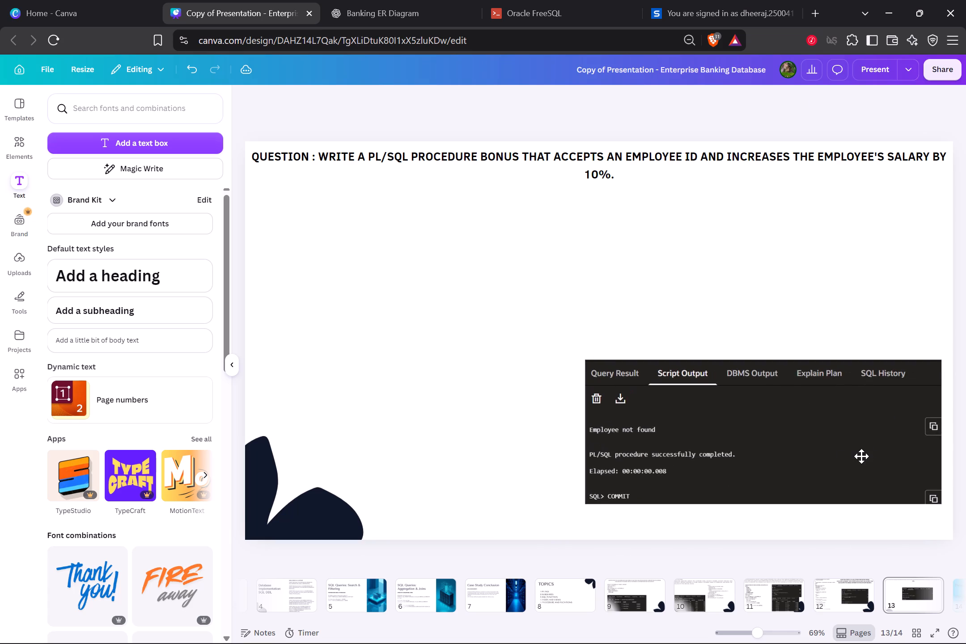
{"action": "left_click_drag", "start_coordinate": [861, 456], "coordinate": [844, 454]}
Paste the CREATE OR REPLACE PROCEDURE BONUS code from the clipboard history onto page 13 as a text box.
{"action": "key", "text": "super+v"}
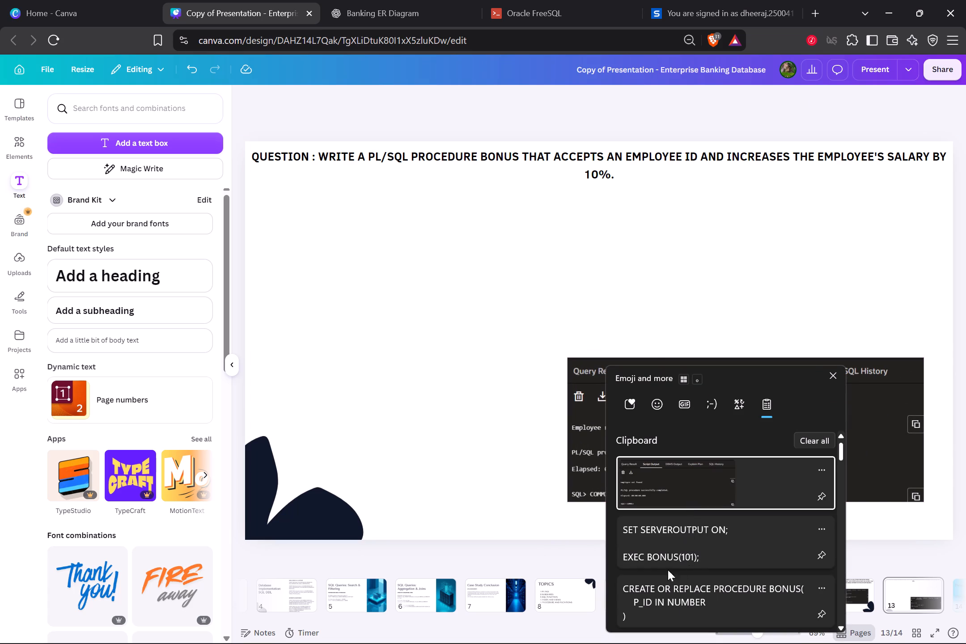
{"action": "left_click", "coordinate": [668, 606]}
{"action": "key", "text": "ctrl+v"}
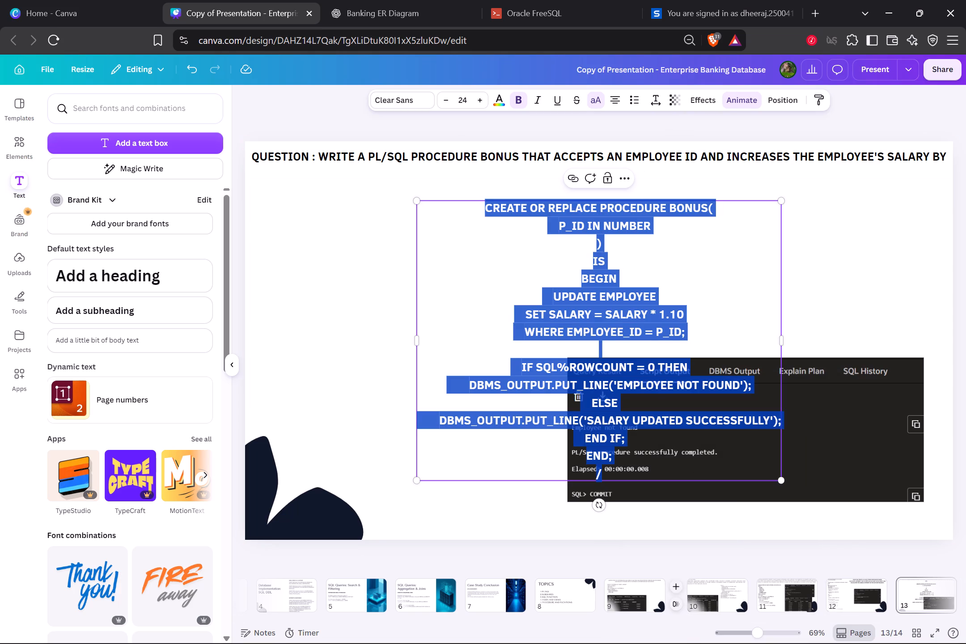
Compact the procedure text by joining the closing parenthesis to P_ID IN NUMBER and removing the blank line before IF SQL%ROWCOUNT.
{"action": "left_click_drag", "start_coordinate": [699, 213], "coordinate": [706, 235]}
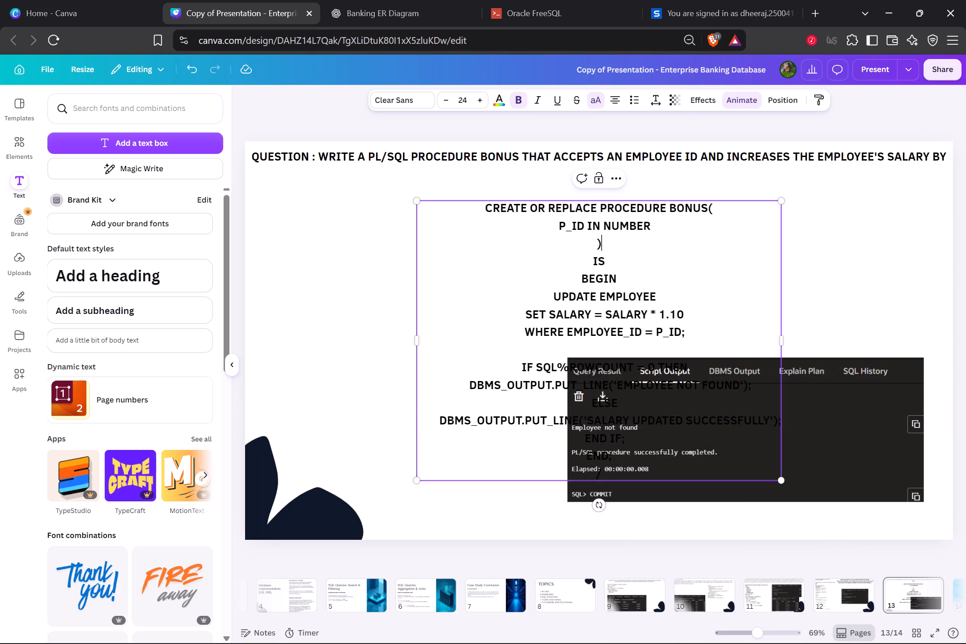
{"action": "left_click", "coordinate": [596, 241]}
{"action": "key", "text": "BackSpace"}
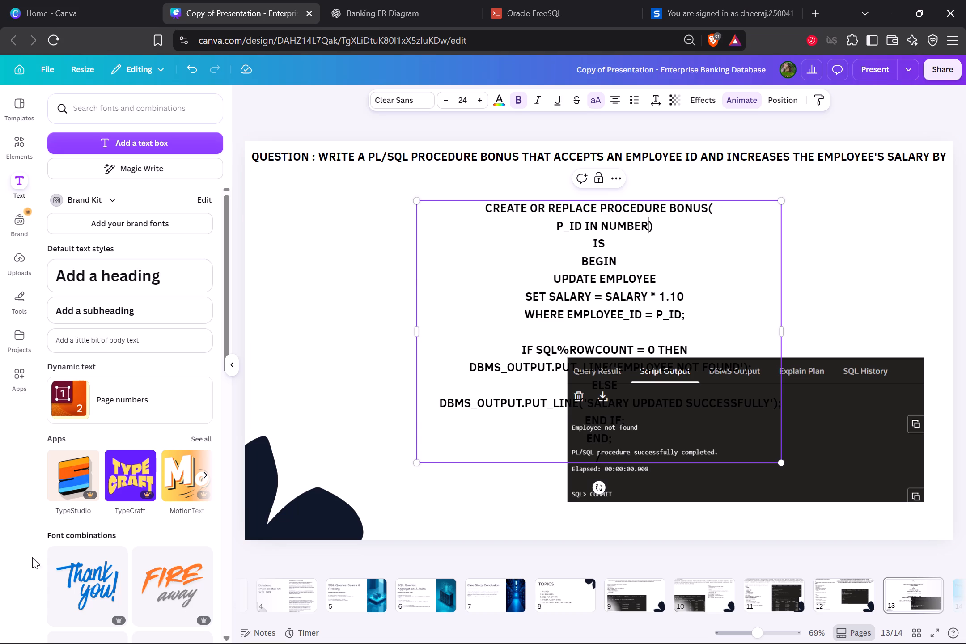
{"action": "left_click", "coordinate": [558, 323]}
{"action": "key", "text": "BackSpace"}
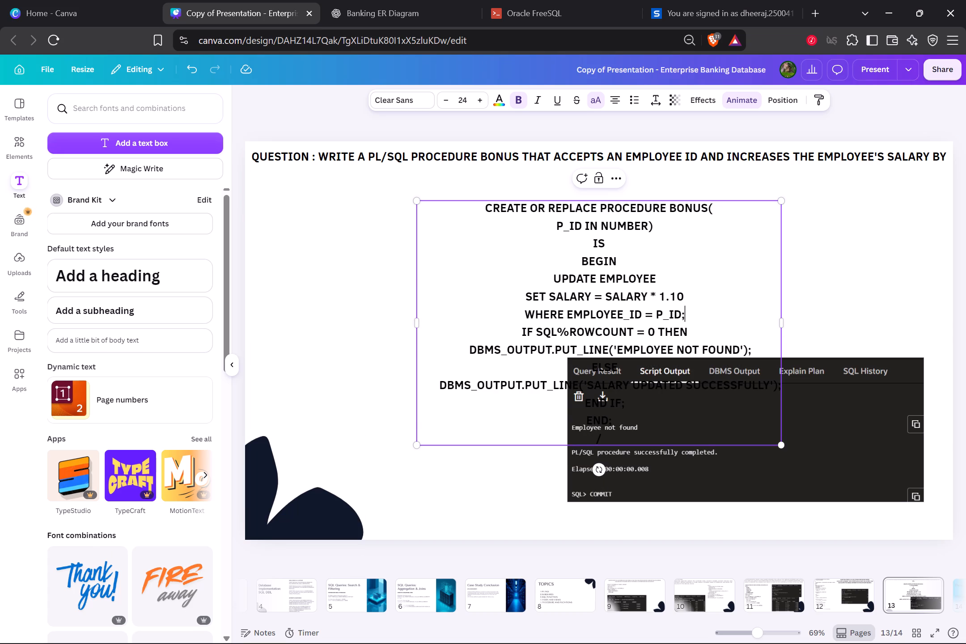
{"action": "left_click", "coordinate": [720, 281]}
{"action": "left_click", "coordinate": [750, 277]}
{"action": "left_click", "coordinate": [820, 280]}
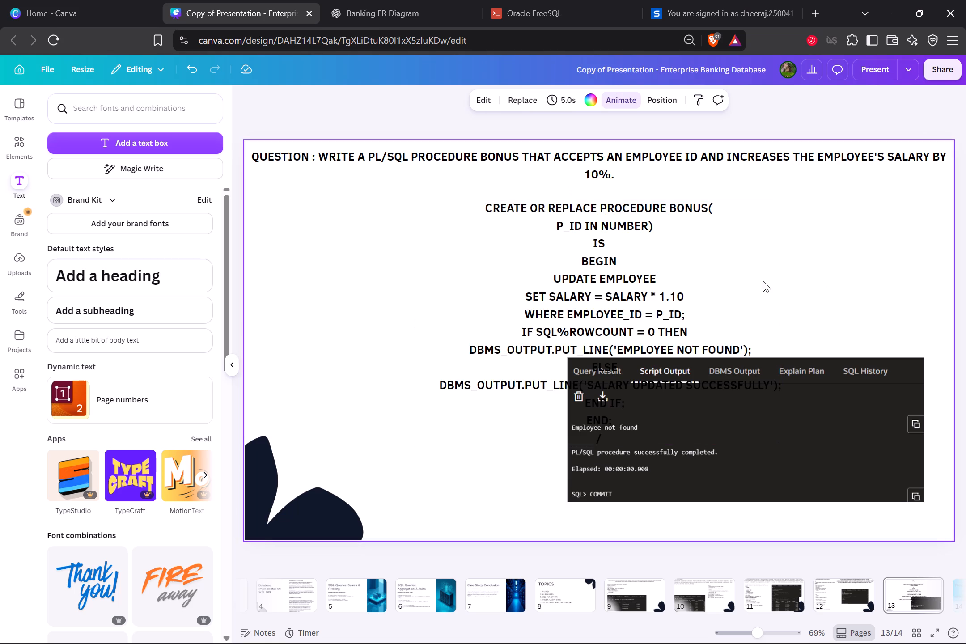
Move the BONUS code text box to the left half of the slide, directly below the question heading.
{"action": "left_click_drag", "start_coordinate": [752, 280], "coordinate": [571, 271]}
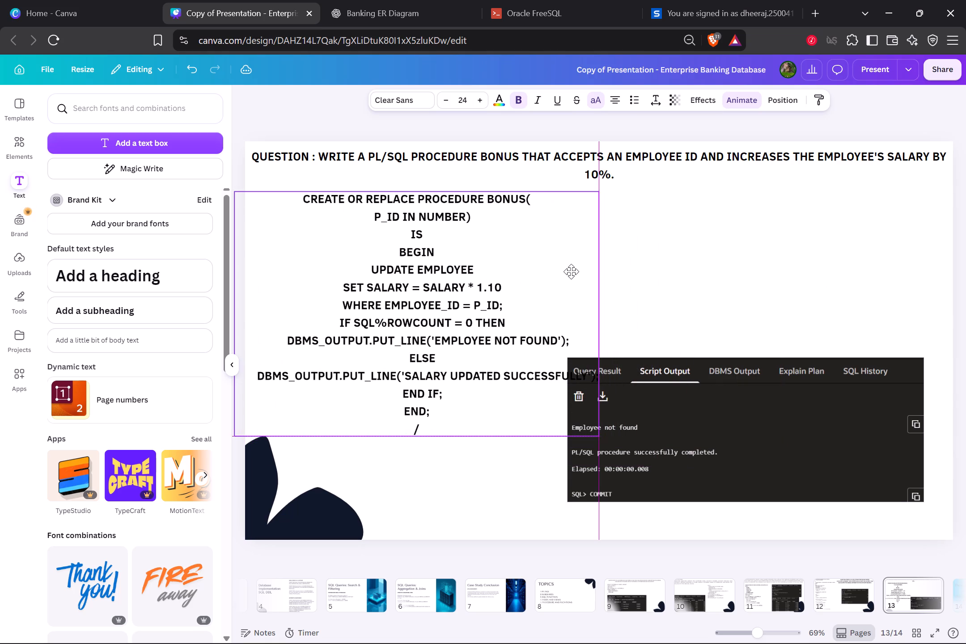
{"action": "left_click_drag", "start_coordinate": [571, 271], "coordinate": [570, 263]}
Reposition the output screenshot near the slide's lower-right corner, below the SALARY UPDATED SUCCESSFULLY line and clear of the code text.
{"action": "left_click", "coordinate": [699, 389]}
{"action": "left_click_drag", "start_coordinate": [699, 389], "coordinate": [732, 432]}
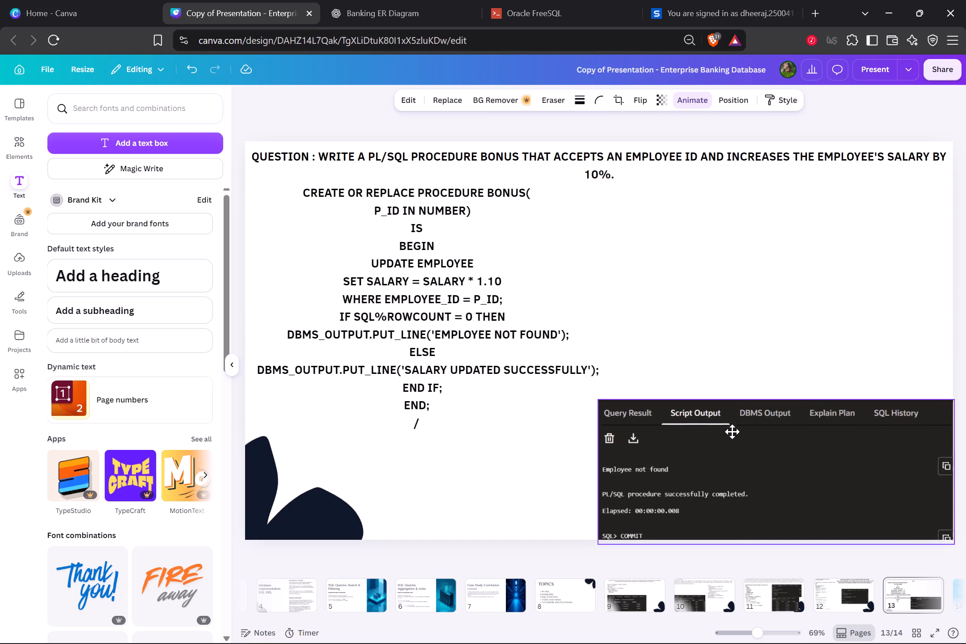
{"action": "left_click_drag", "start_coordinate": [732, 432], "coordinate": [635, 452]}
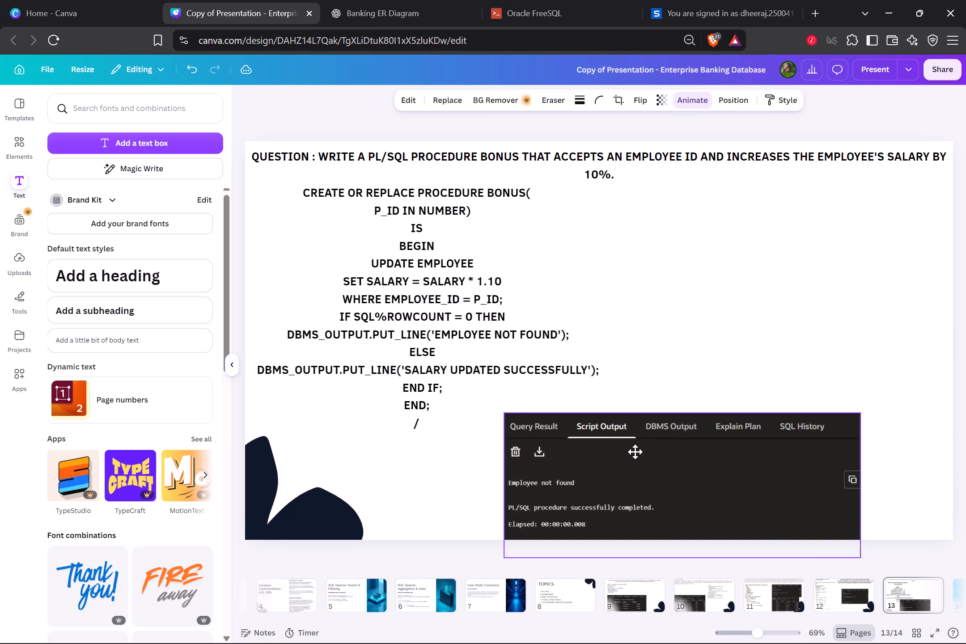
{"action": "left_click_drag", "start_coordinate": [635, 452], "coordinate": [627, 425]}
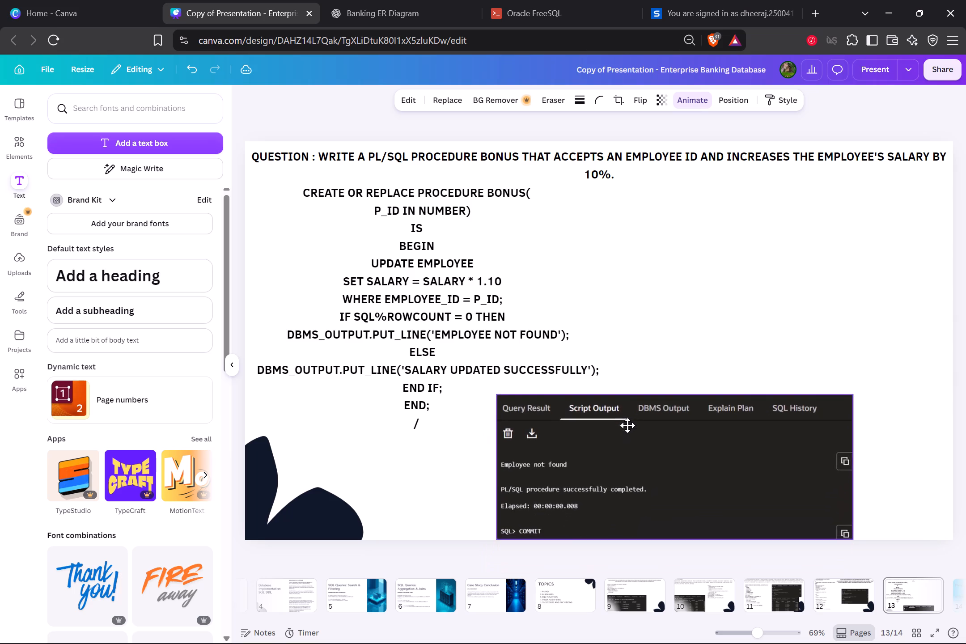
{"action": "left_click_drag", "start_coordinate": [627, 425], "coordinate": [638, 419]}
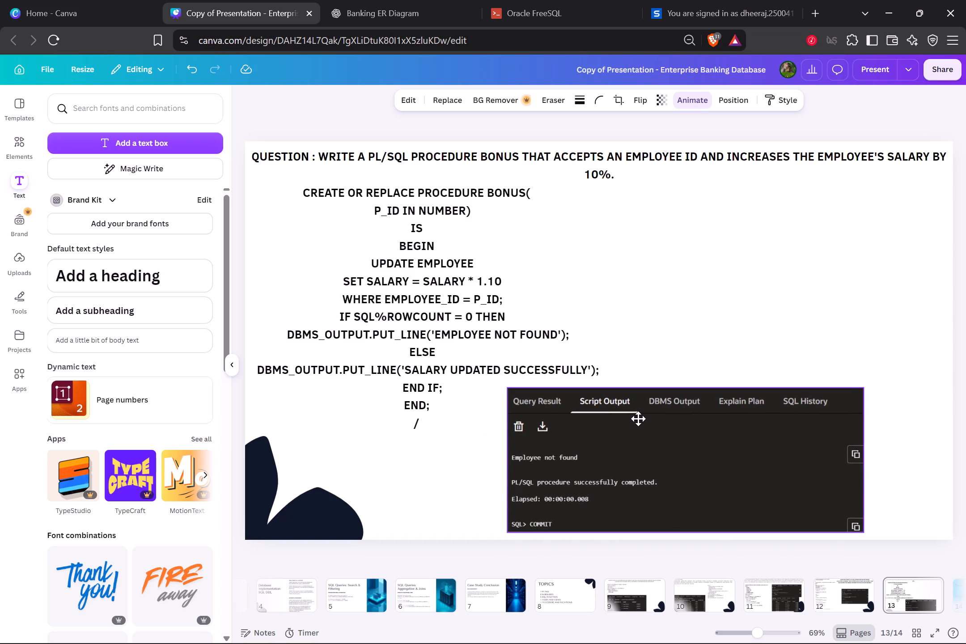
{"action": "left_click_drag", "start_coordinate": [638, 419], "coordinate": [640, 419]}
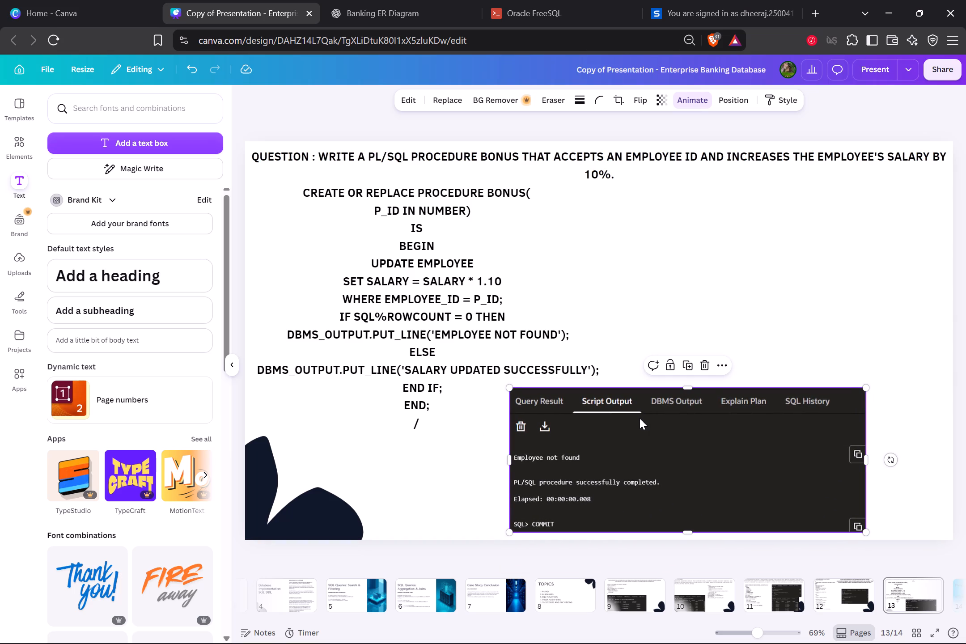
{"action": "left_click_drag", "start_coordinate": [640, 418], "coordinate": [651, 414]}
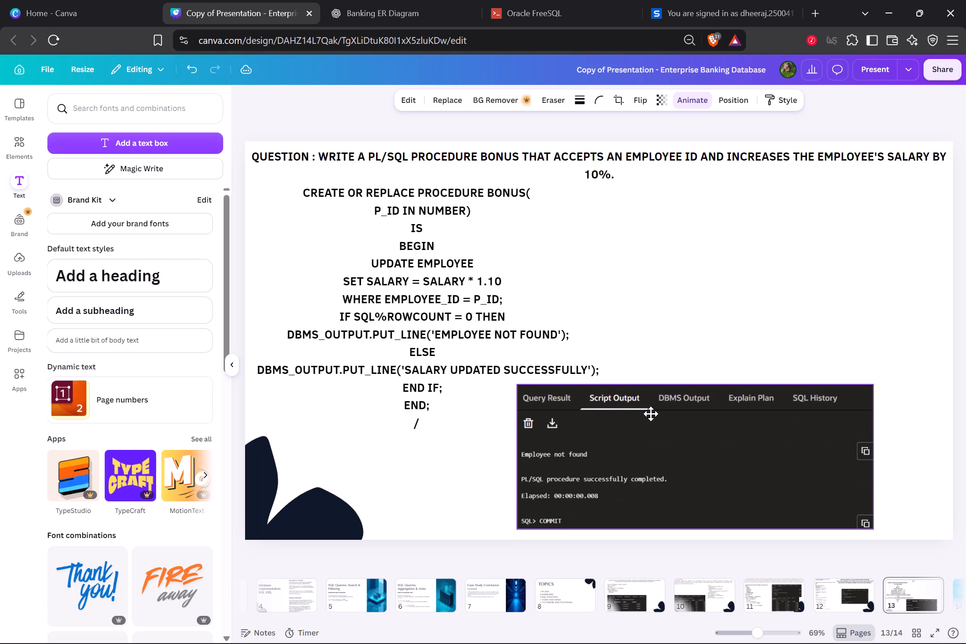
{"action": "left_click_drag", "start_coordinate": [651, 414], "coordinate": [653, 416]}
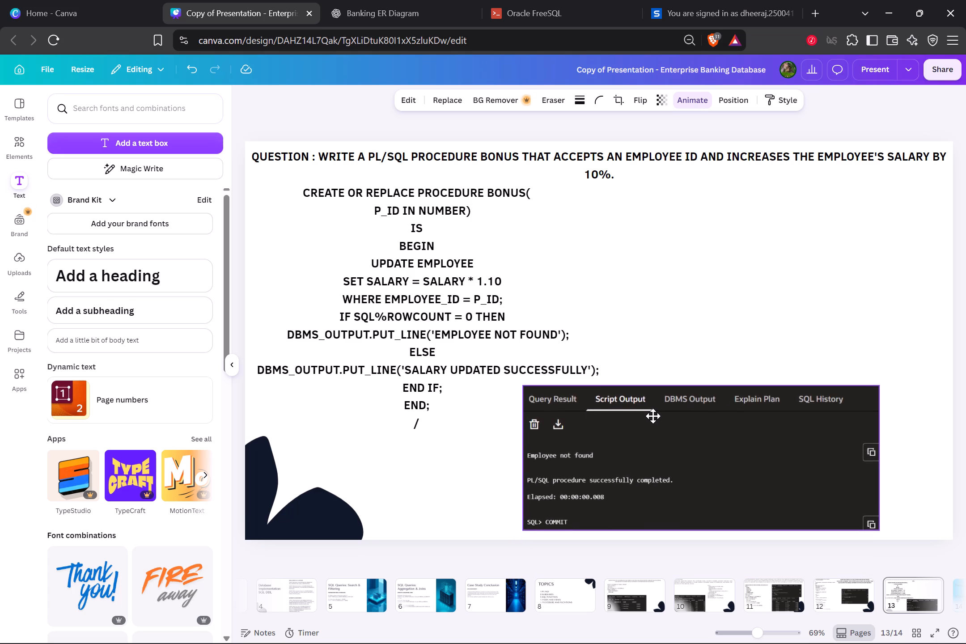
{"action": "left_click_drag", "start_coordinate": [653, 416], "coordinate": [652, 416]}
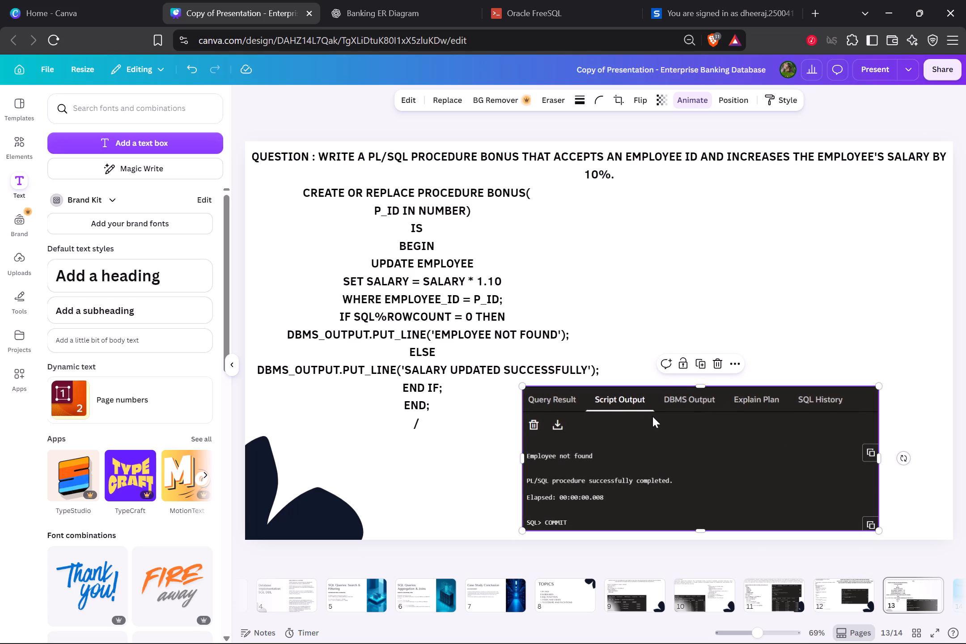
{"action": "left_click", "coordinate": [738, 337]}
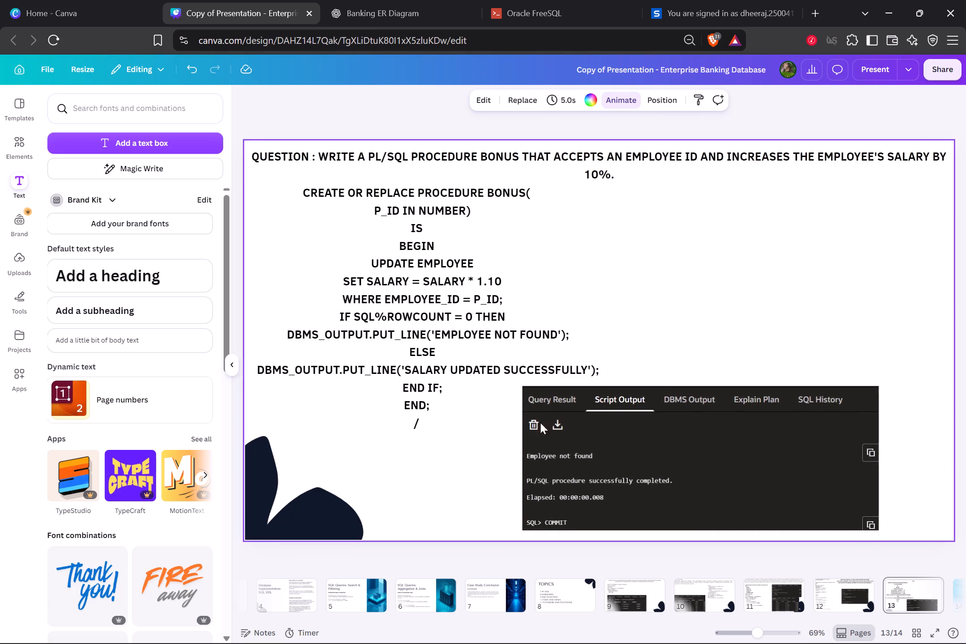
{"action": "left_click_drag", "start_coordinate": [679, 446], "coordinate": [682, 447]}
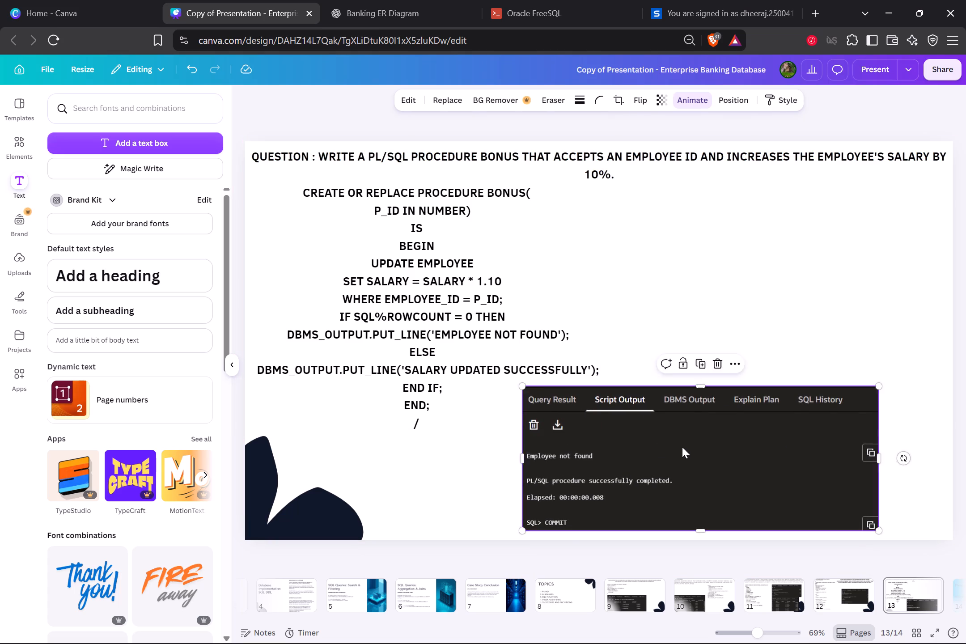
{"action": "left_click_drag", "start_coordinate": [682, 447], "coordinate": [730, 335]}
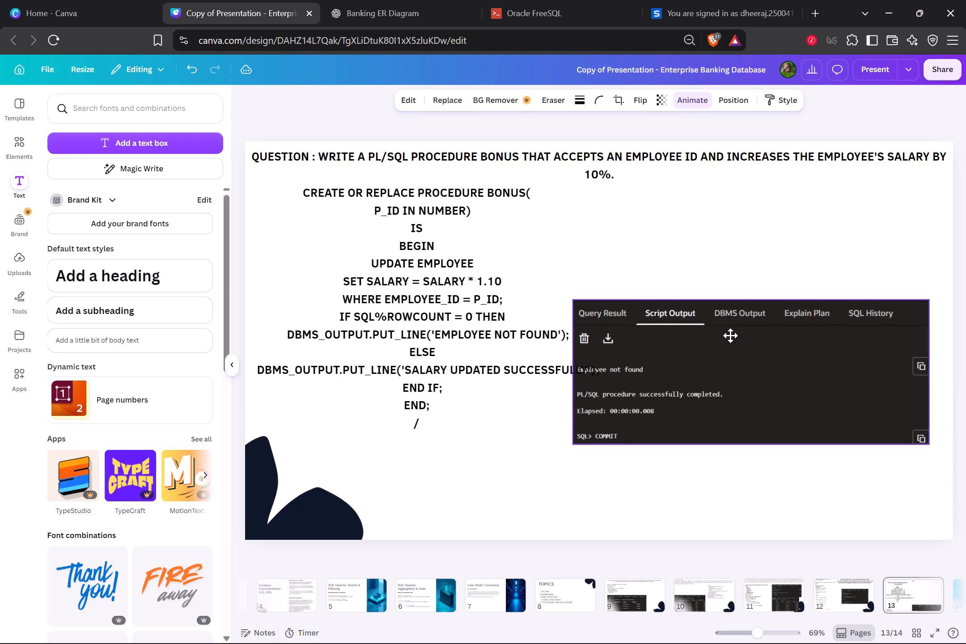
{"action": "left_click_drag", "start_coordinate": [730, 335], "coordinate": [740, 419]}
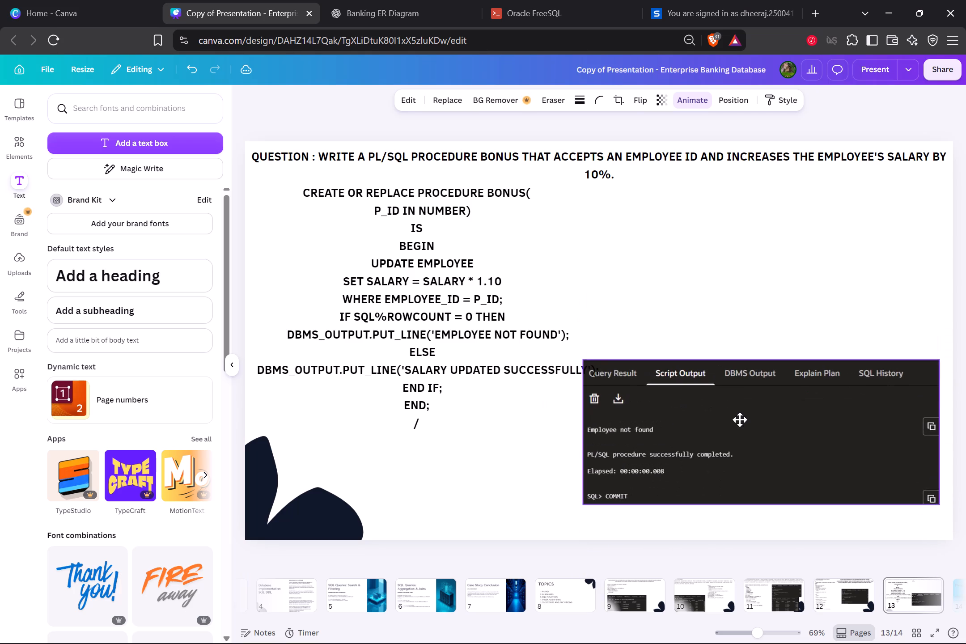
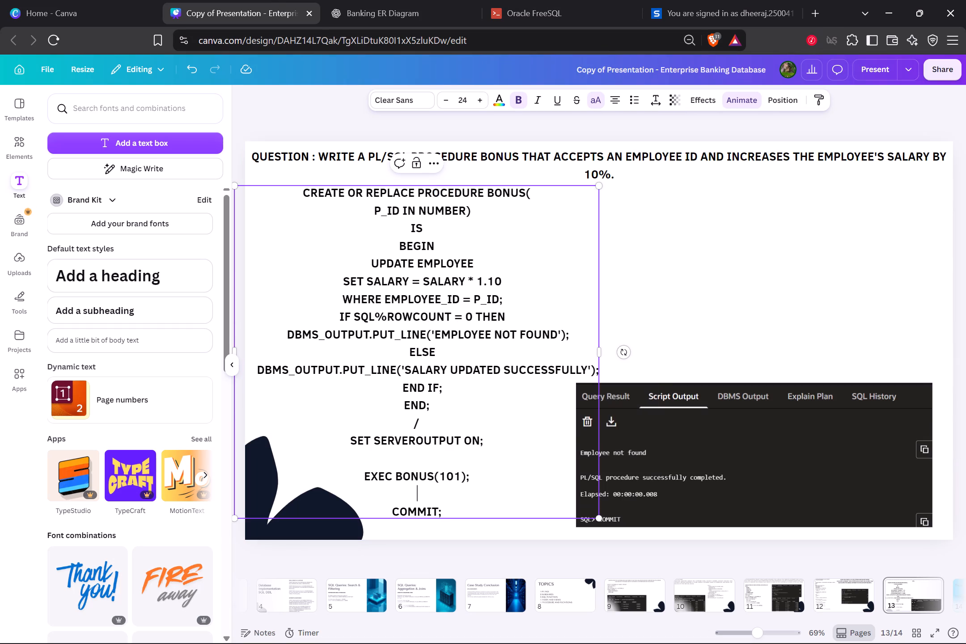
{"action": "key", "text": "BackSpace"}
{"action": "left_click", "coordinate": [441, 457]}
{"action": "key", "text": "BackSpace"}
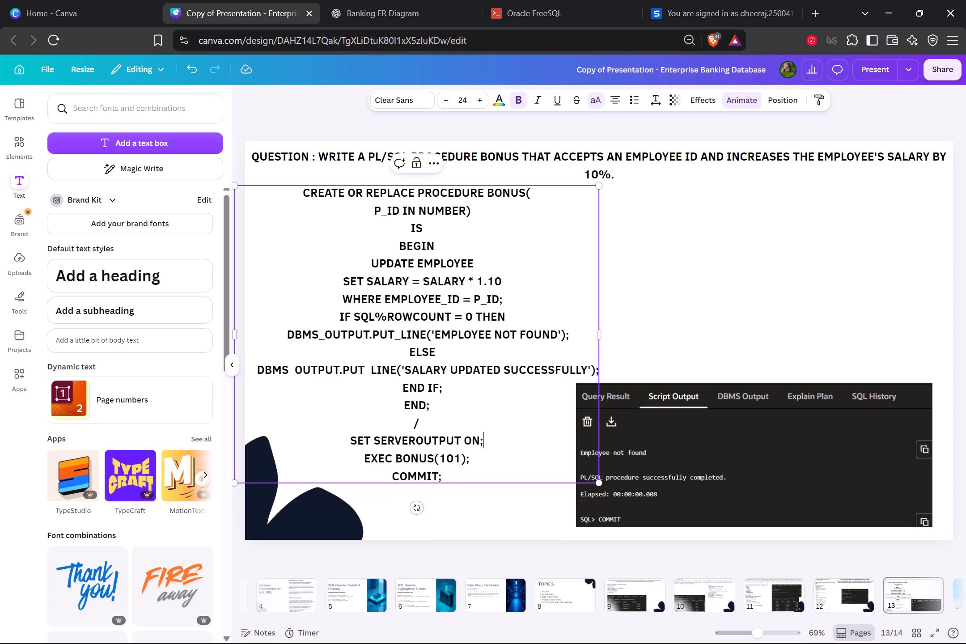
{"action": "left_click", "coordinate": [638, 322]}
{"action": "left_click", "coordinate": [766, 289]}
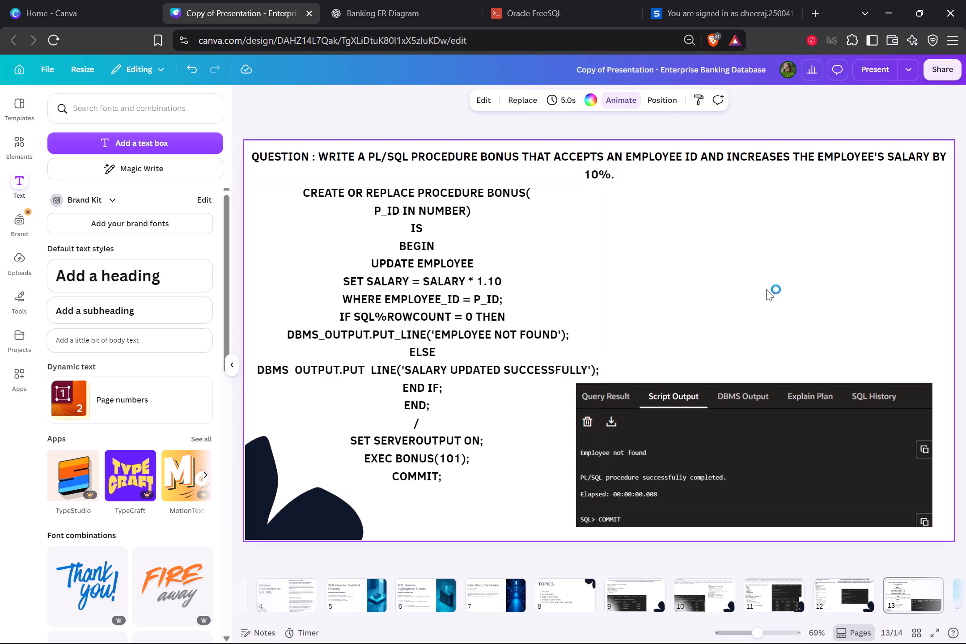
After comparing pages 10 to 12, give the BONUS code a smaller, non-bold font and lower its text box slightly from the question heading.
{"action": "left_click", "coordinate": [716, 453]}
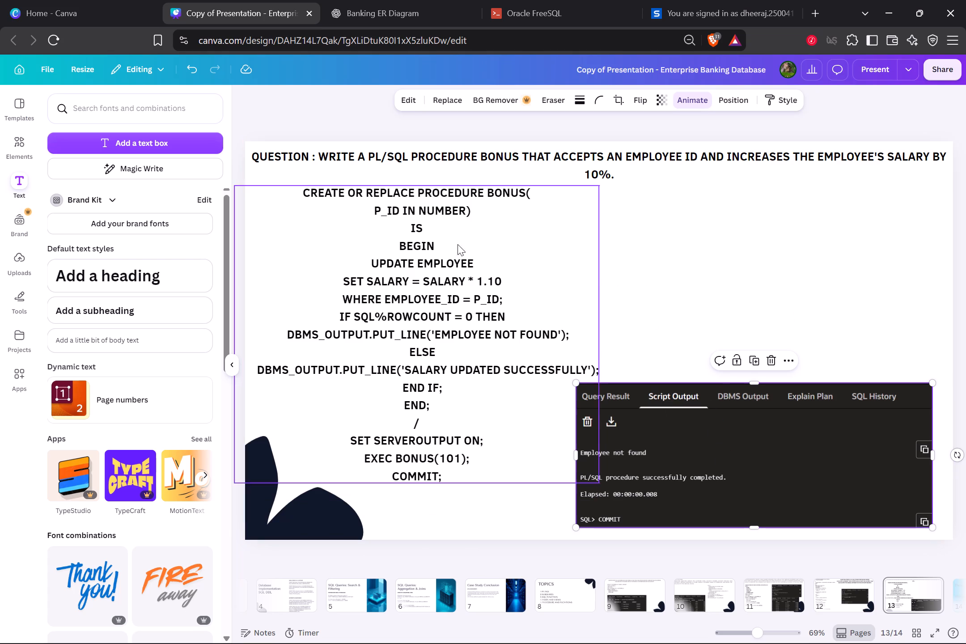
{"action": "left_click", "coordinate": [707, 601]}
{"action": "left_click", "coordinate": [770, 593]}
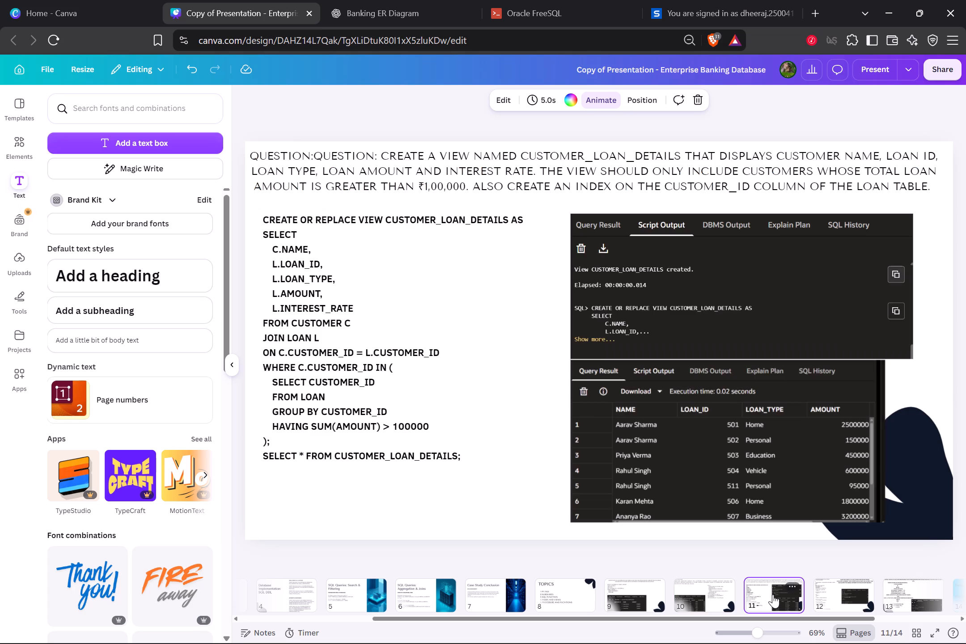
{"action": "left_click", "coordinate": [843, 587]}
{"action": "left_click", "coordinate": [898, 596]}
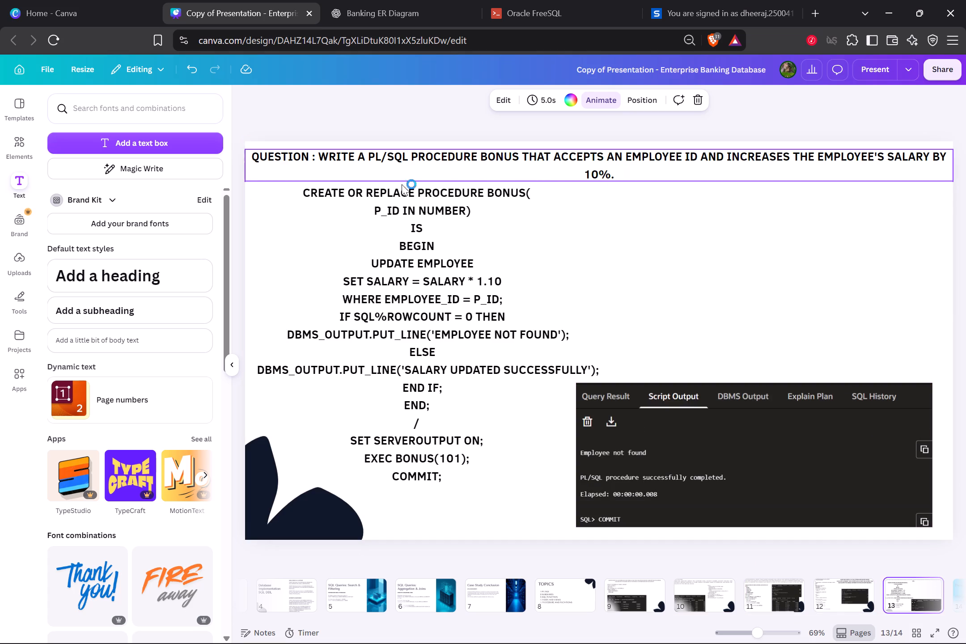
{"action": "left_click", "coordinate": [331, 196]}
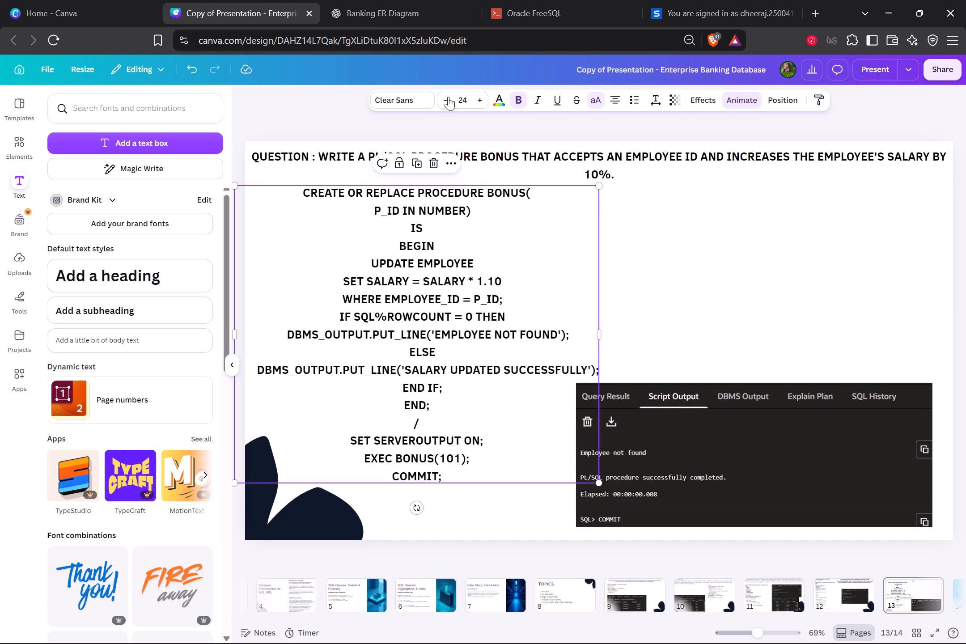
{"action": "triple_click", "coordinate": [439, 99]}
{"action": "double_click", "coordinate": [439, 99]}
{"action": "left_click_drag", "start_coordinate": [522, 244], "coordinate": [521, 265]}
{"action": "left_click", "coordinate": [516, 104]}
{"action": "left_click_drag", "start_coordinate": [538, 284], "coordinate": [538, 299]}
Remove the bold formatting from the CALCULATE_INTEREST procedure code on page 12.
{"action": "left_click", "coordinate": [814, 590]}
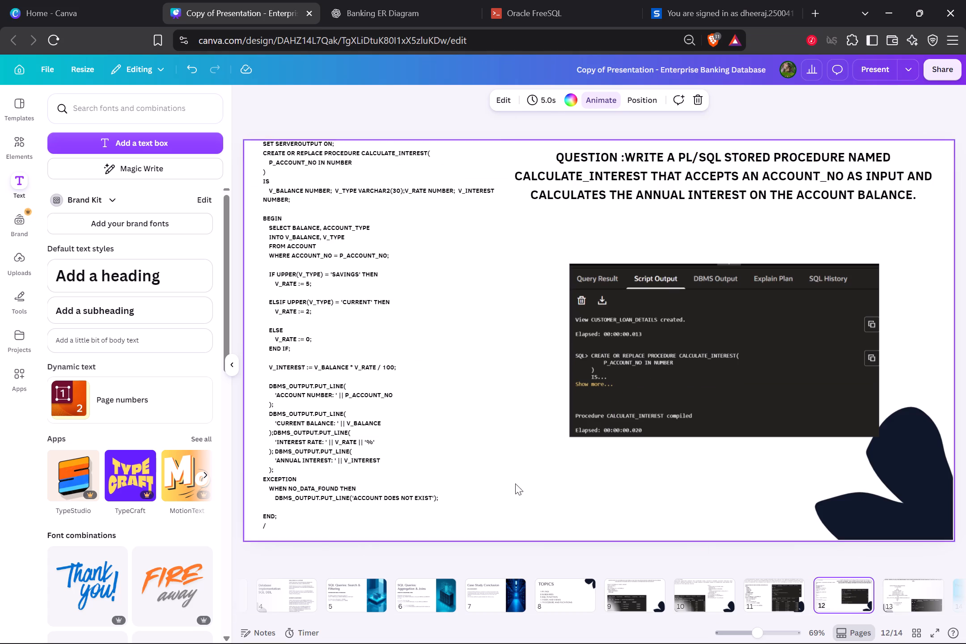
{"action": "left_click", "coordinate": [344, 423]}
{"action": "left_click", "coordinate": [513, 109]}
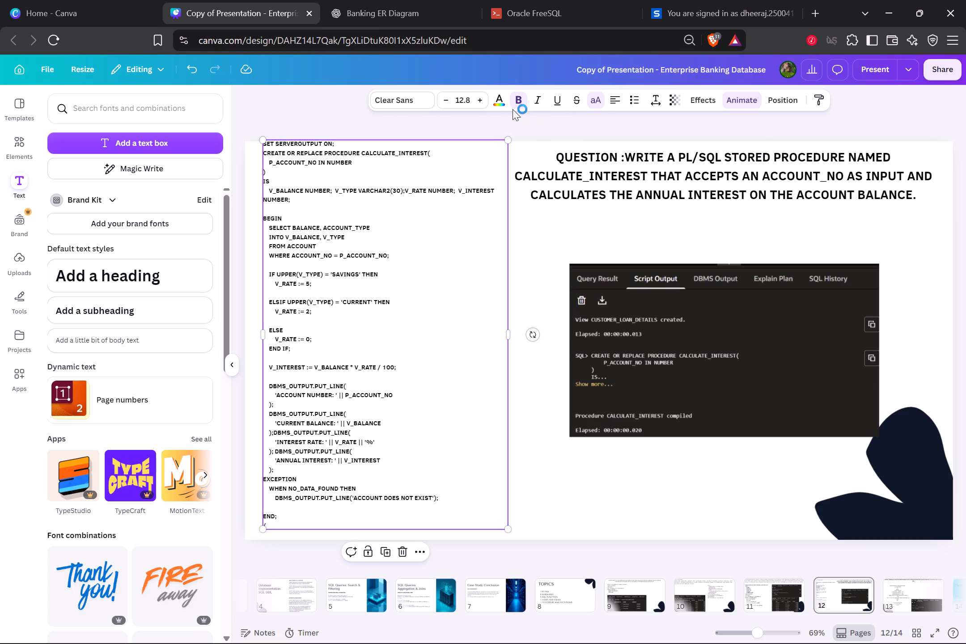
{"action": "left_click", "coordinate": [523, 101]}
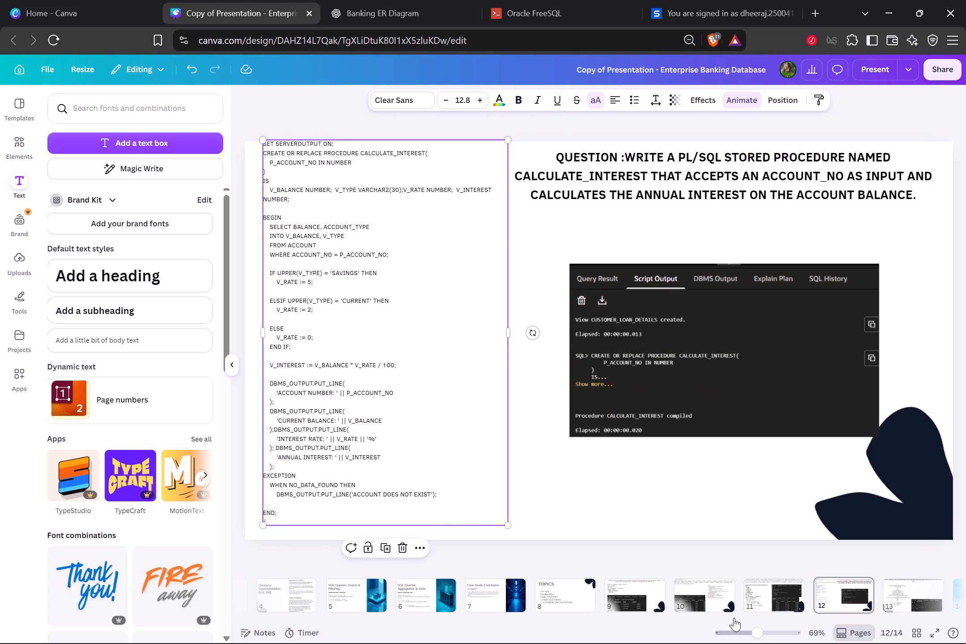
Review the layout of pages 10, 12 and 13, and the earlier TOPICS and Case Study Conclusion pages.
{"action": "left_click", "coordinate": [712, 602]}
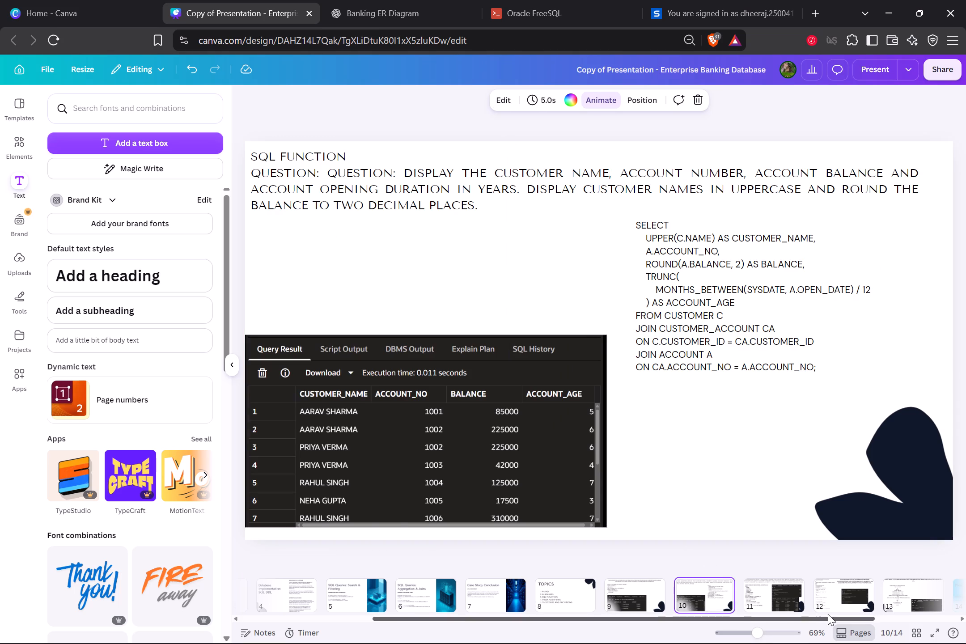
{"action": "left_click", "coordinate": [866, 596]}
{"action": "left_click", "coordinate": [899, 588]}
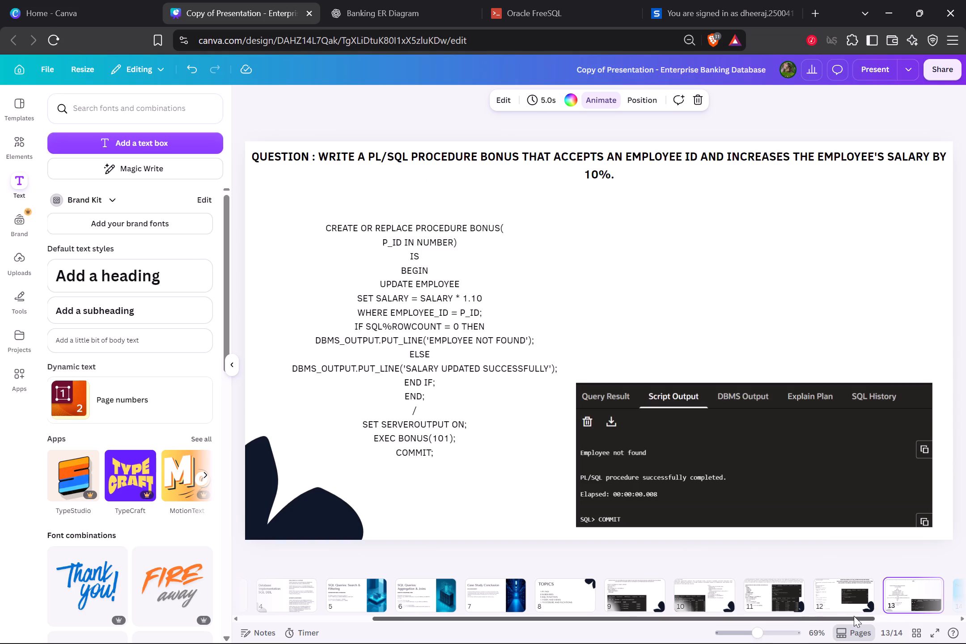
{"action": "left_click_drag", "start_coordinate": [847, 616], "coordinate": [946, 618]}
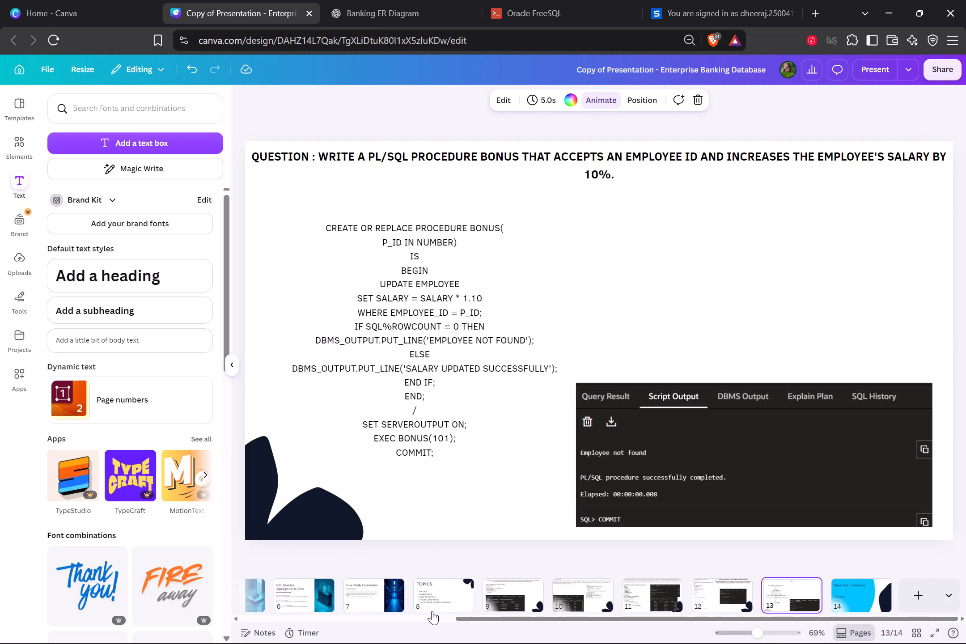
{"action": "left_click", "coordinate": [441, 594]}
{"action": "left_click", "coordinate": [352, 591]}
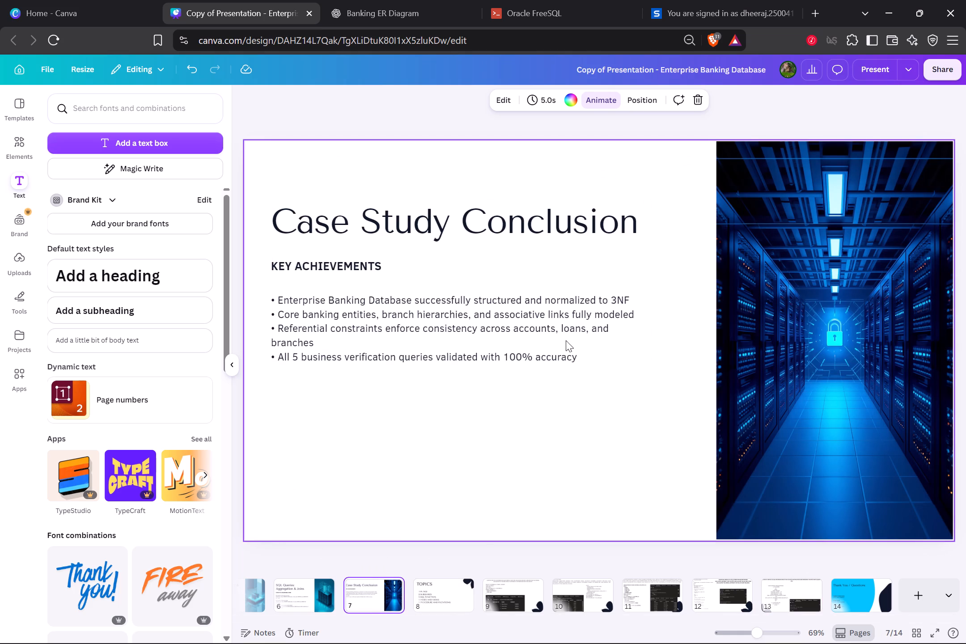
Download all pages of the presentation as a PPTX file and save it to the WS (K:) drive under the suggested name.
{"action": "left_click", "coordinate": [935, 68]}
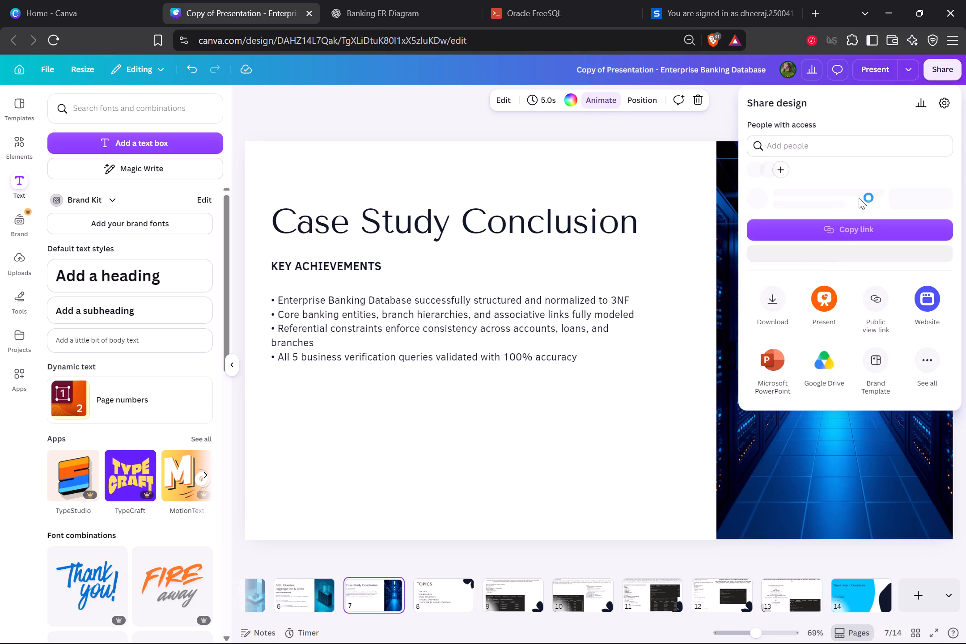
{"action": "left_click", "coordinate": [776, 328]}
{"action": "left_click", "coordinate": [834, 149]}
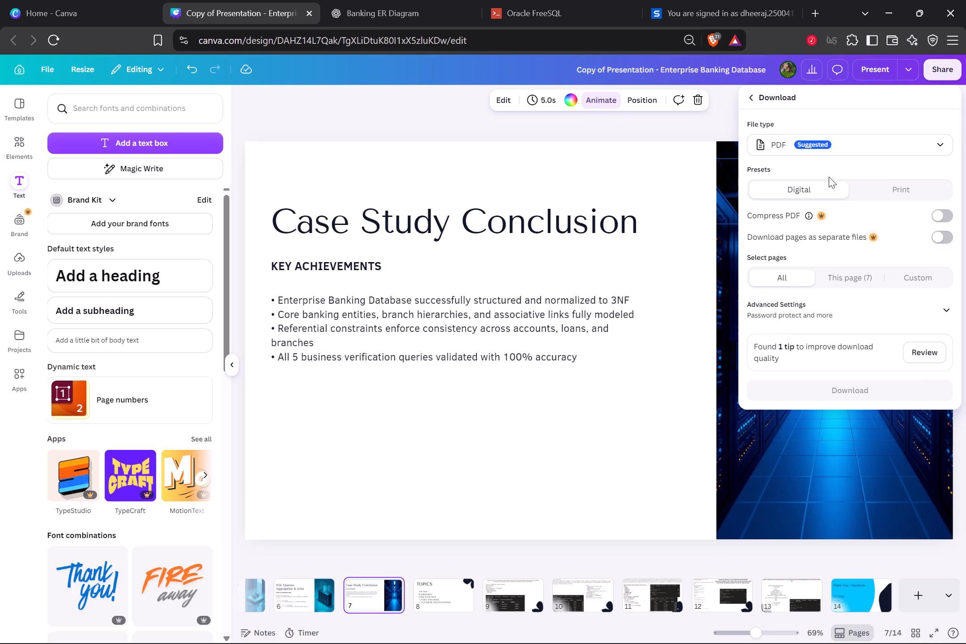
{"action": "left_click", "coordinate": [858, 139]}
{"action": "left_click", "coordinate": [932, 138]}
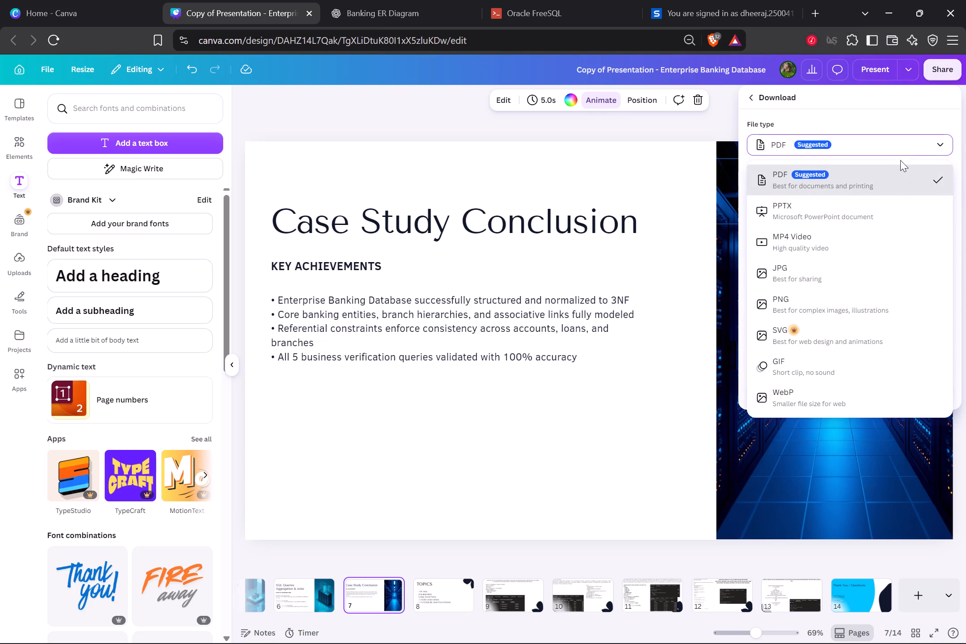
{"action": "left_click", "coordinate": [823, 210]}
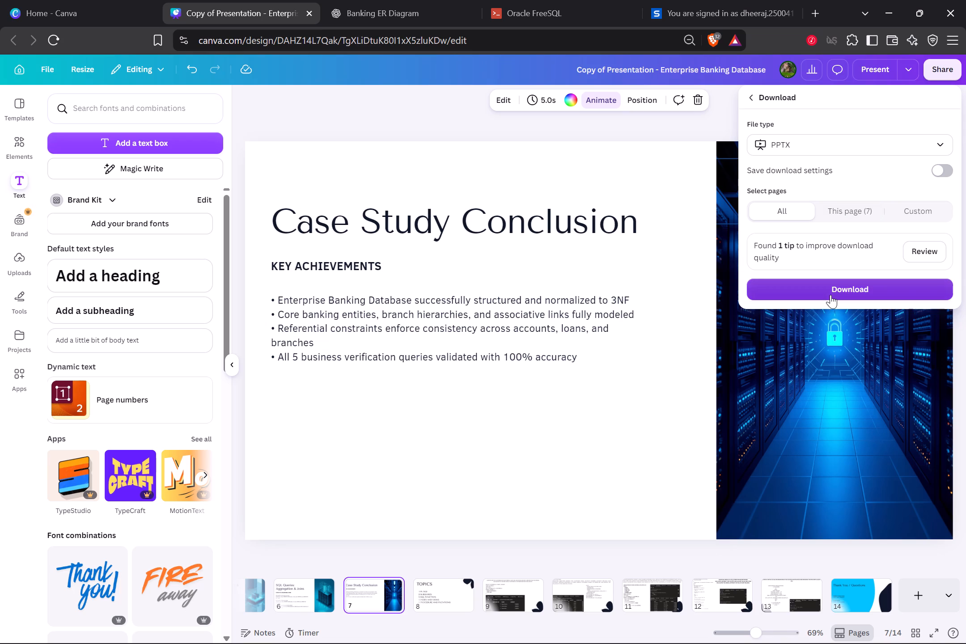
{"action": "left_click", "coordinate": [830, 295]}
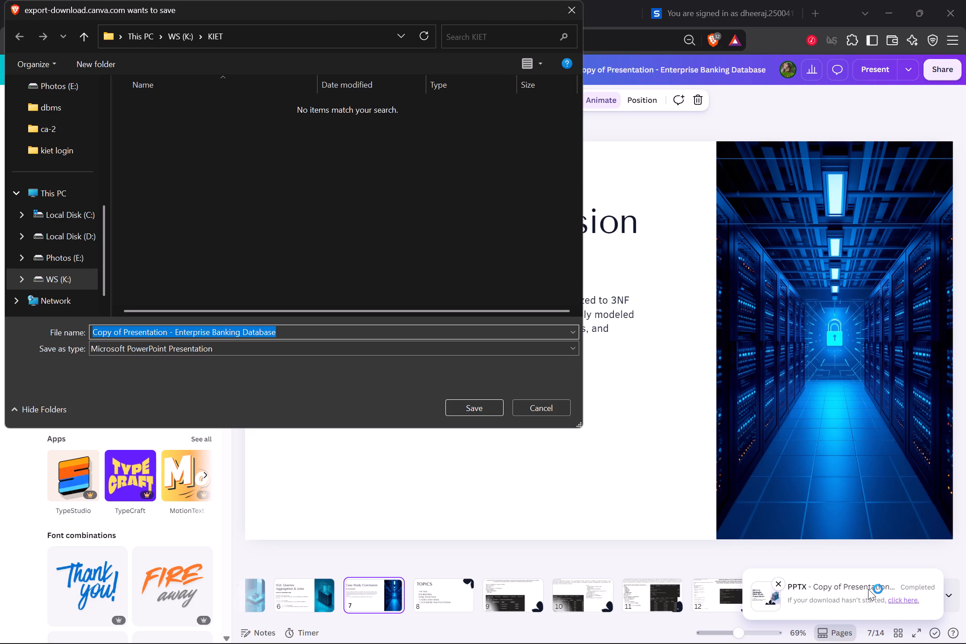
{"action": "left_click", "coordinate": [51, 271]}
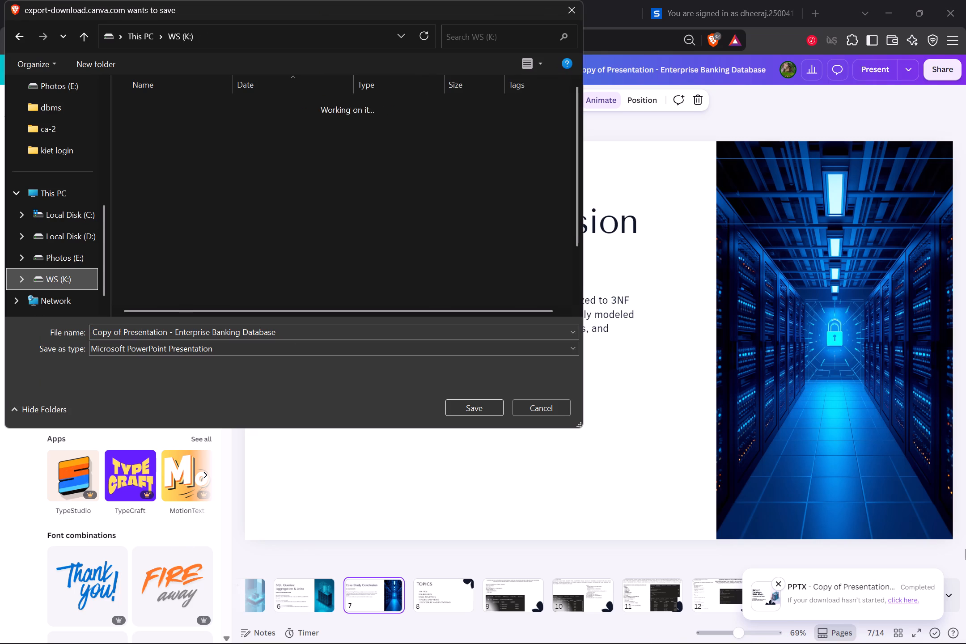
{"action": "left_click", "coordinate": [463, 404]}
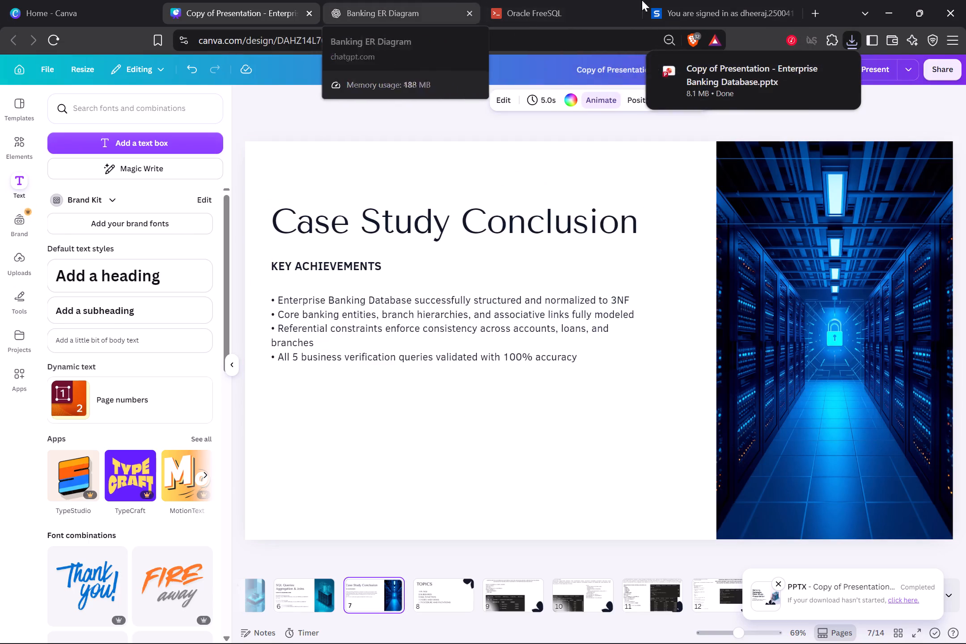
Close the Canva home and presentation tabs and open a new browser tab.
{"action": "middle_click", "coordinate": [129, 0]}
{"action": "middle_click", "coordinate": [123, 7]}
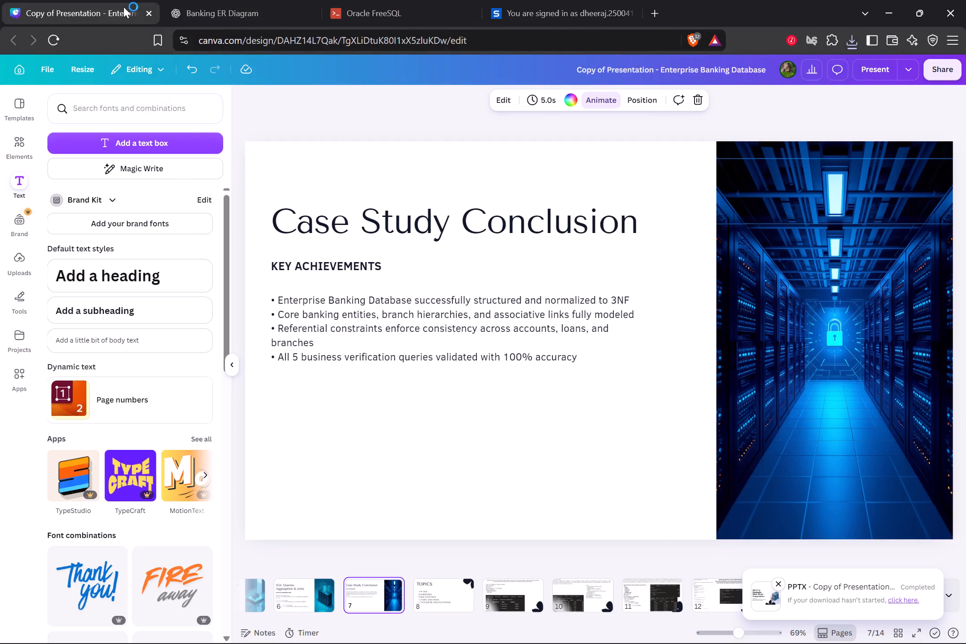
{"action": "left_click", "coordinate": [493, 20]}
Switch to the previously used window.
{"action": "key", "text": "alt+Tab"}
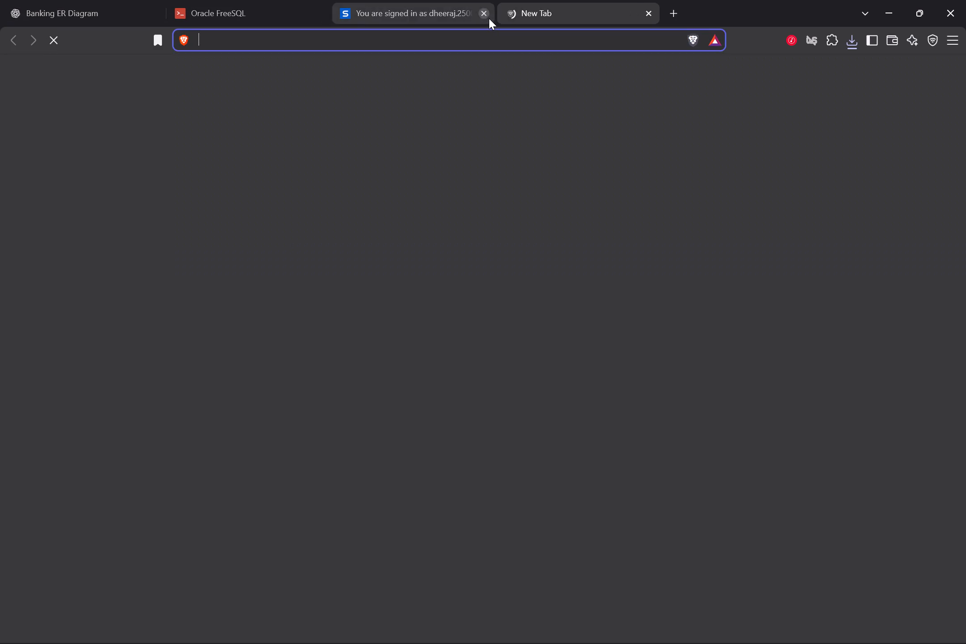
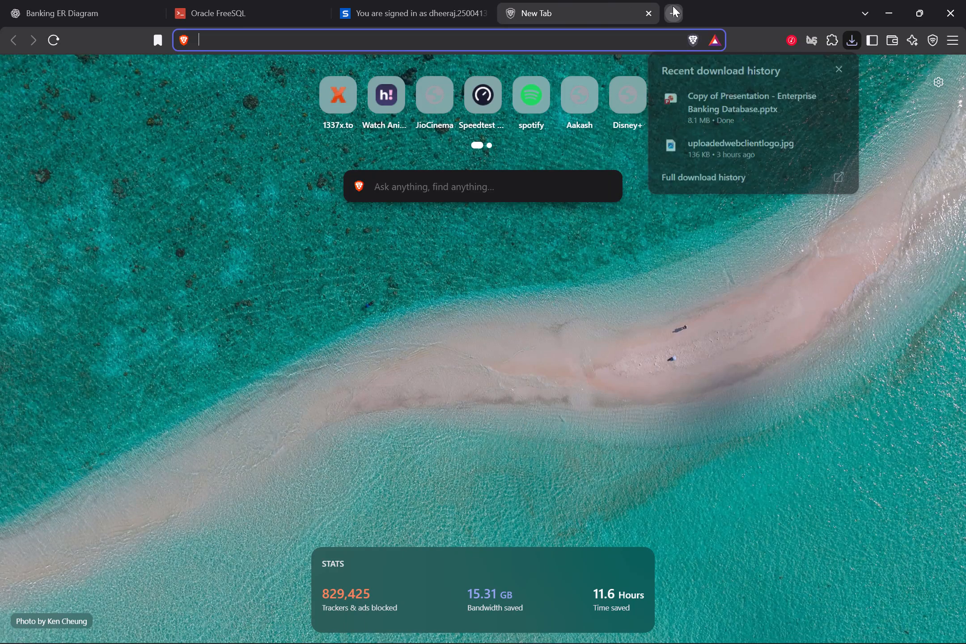
Enter the Moodle login page address lms.kiet.edu/moodle/login/index.php in a new browser tab.
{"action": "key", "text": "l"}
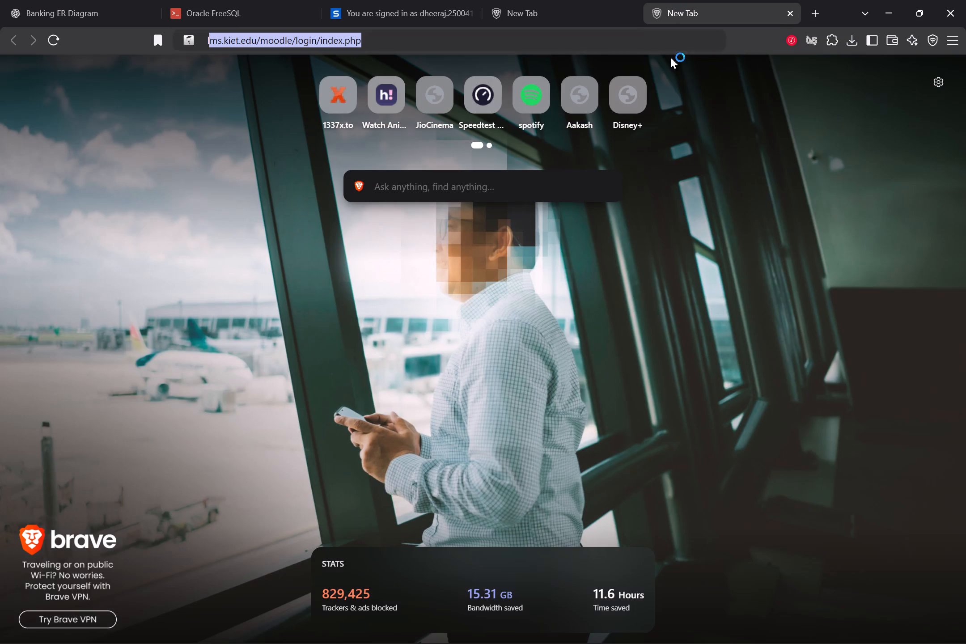
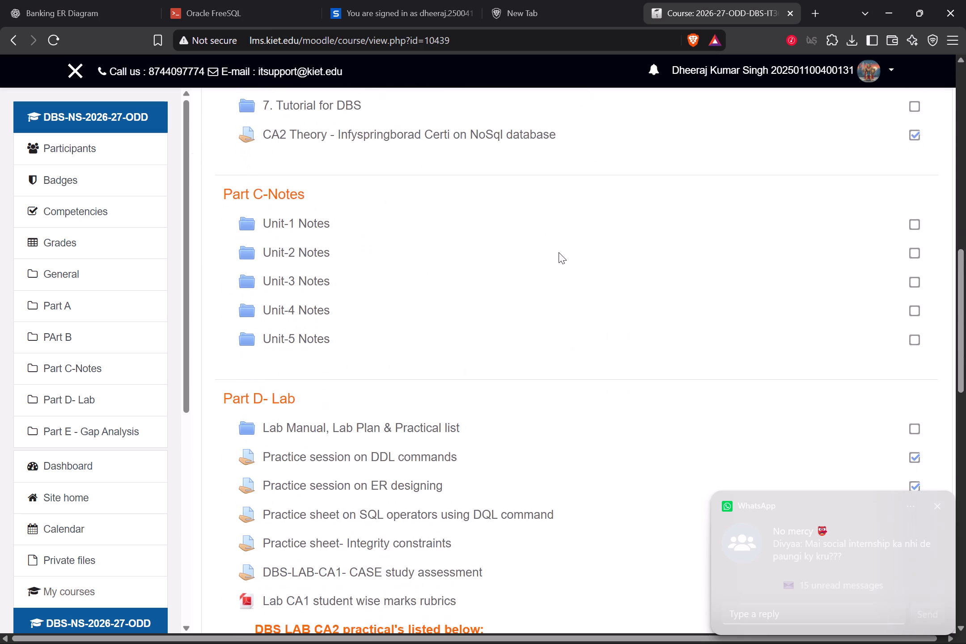
Open the "DBS-LAB-CA2- CASE Study with advanced queries" assignment in Part D- Lab and start adding a submission.
{"action": "scroll", "coordinate": [559, 252], "scroll_direction": "down", "scroll_amount": 4}
{"action": "scroll", "coordinate": [585, 313], "scroll_direction": "down", "scroll_amount": 3}
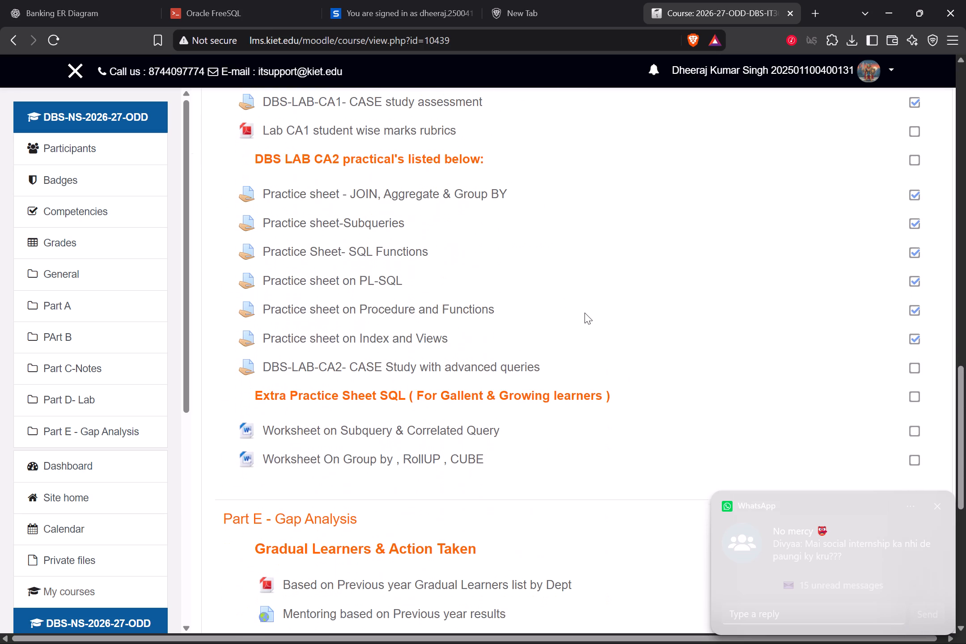
{"action": "left_click", "coordinate": [435, 366]}
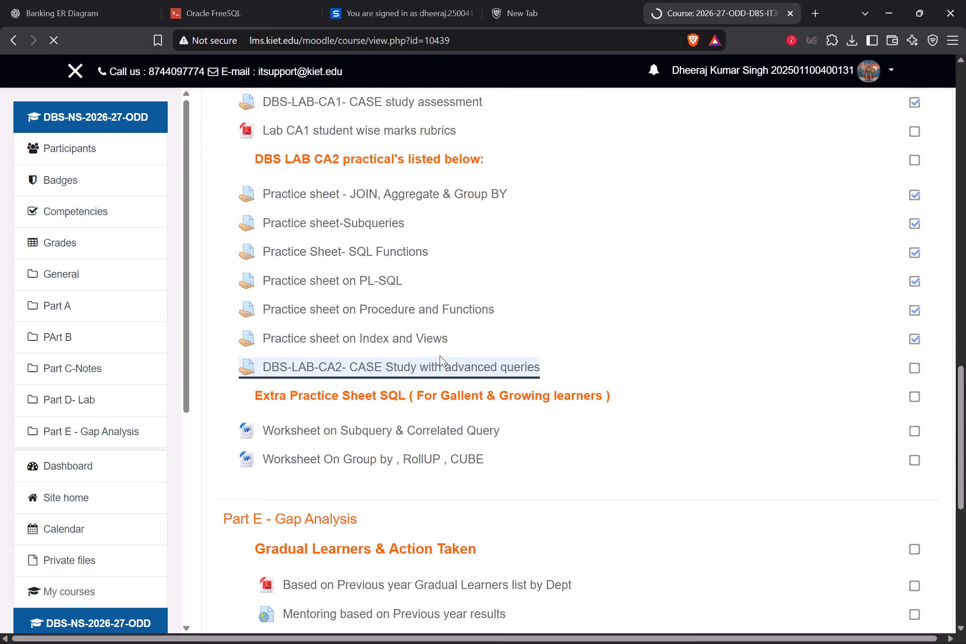
{"action": "scroll", "coordinate": [440, 356], "scroll_direction": "down", "scroll_amount": 1}
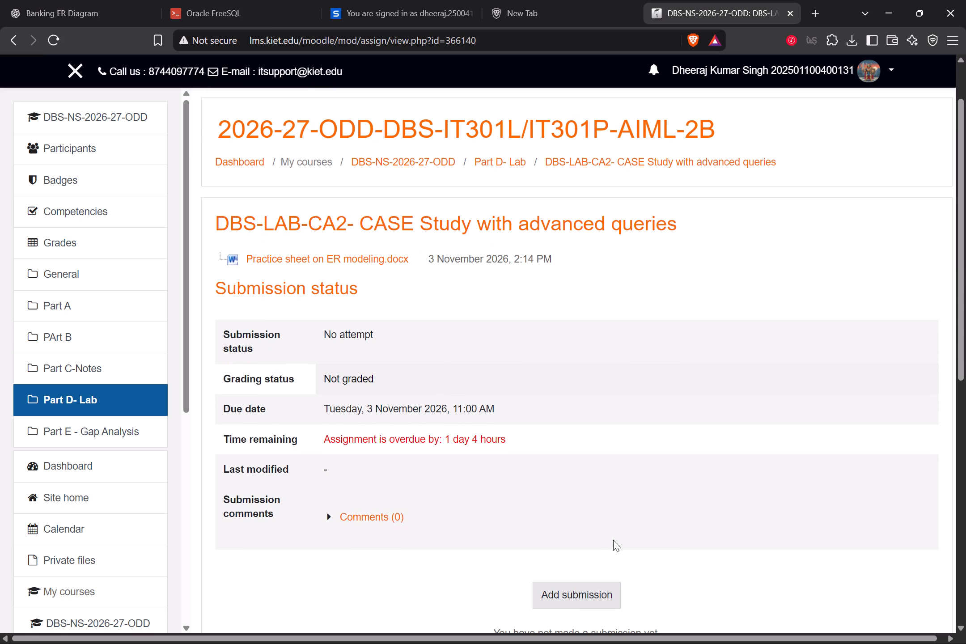
{"action": "left_click", "coordinate": [576, 600]}
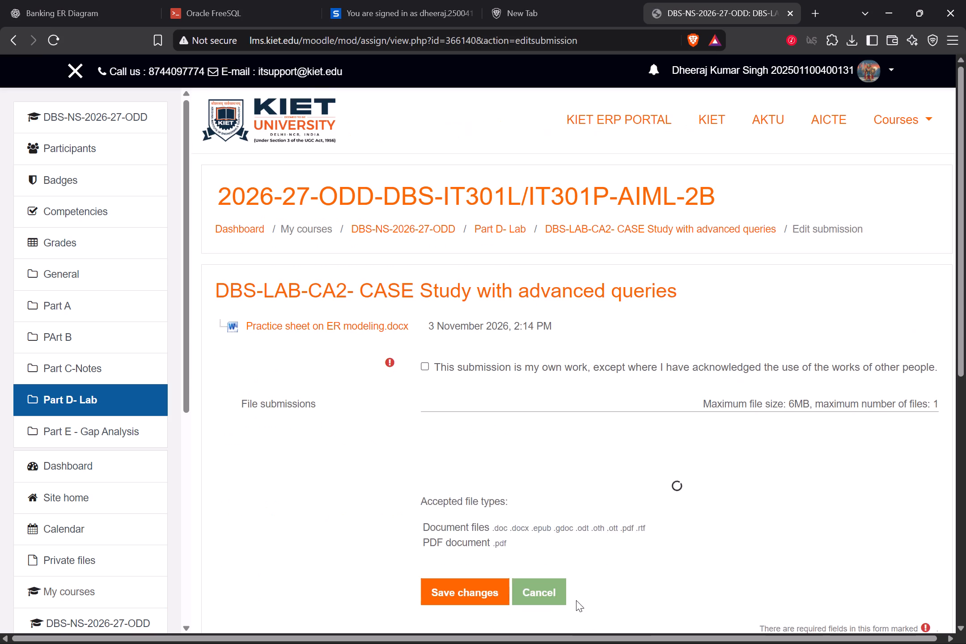
Add the downloaded "Copy of Presentation - Banking Database.pptx" to the assignment's file submissions area.
{"action": "left_click", "coordinate": [851, 33]}
{"action": "left_click_drag", "start_coordinate": [744, 95], "coordinate": [599, 477]}
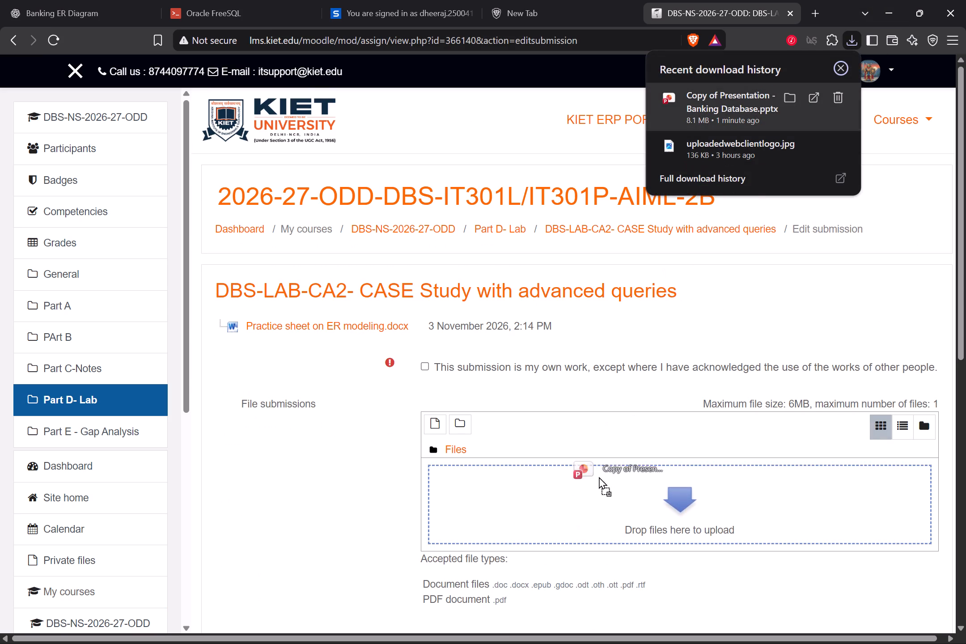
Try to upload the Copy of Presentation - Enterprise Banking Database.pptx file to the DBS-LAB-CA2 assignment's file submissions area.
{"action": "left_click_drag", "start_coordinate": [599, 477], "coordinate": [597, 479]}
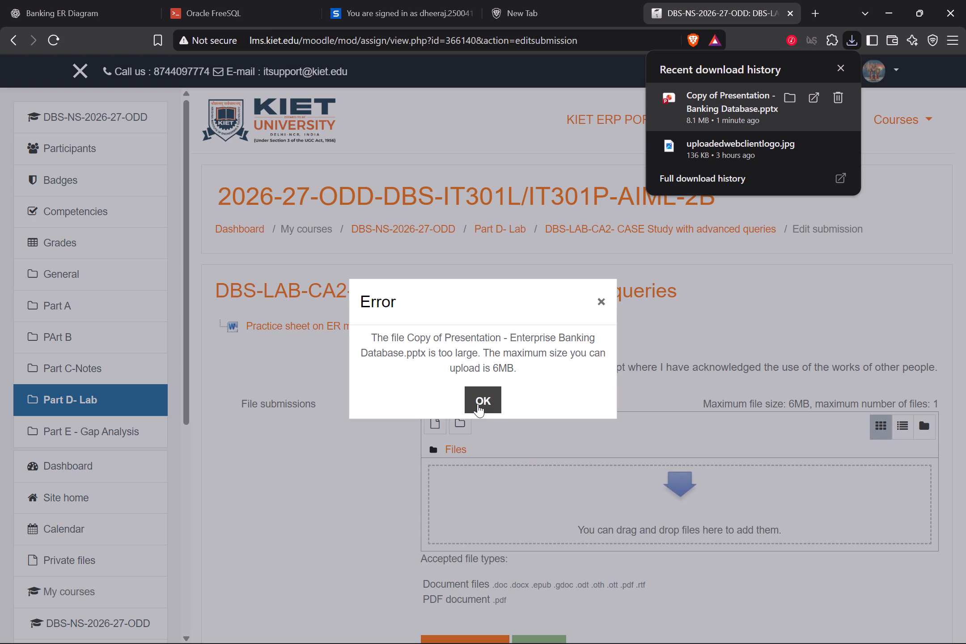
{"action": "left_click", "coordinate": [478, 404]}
Switch to the previously used window.
{"action": "key", "text": "alt+Tab"}
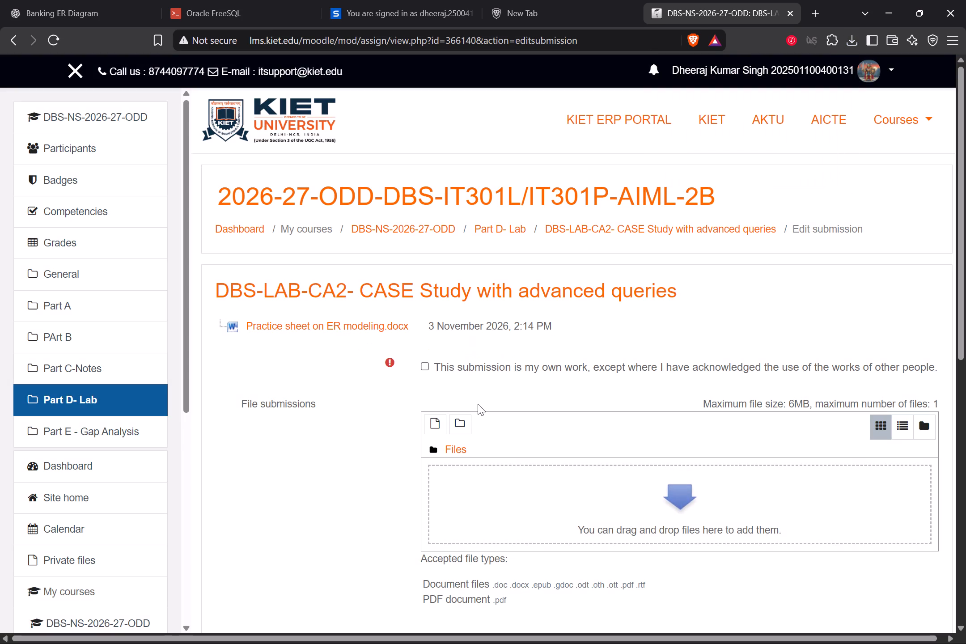
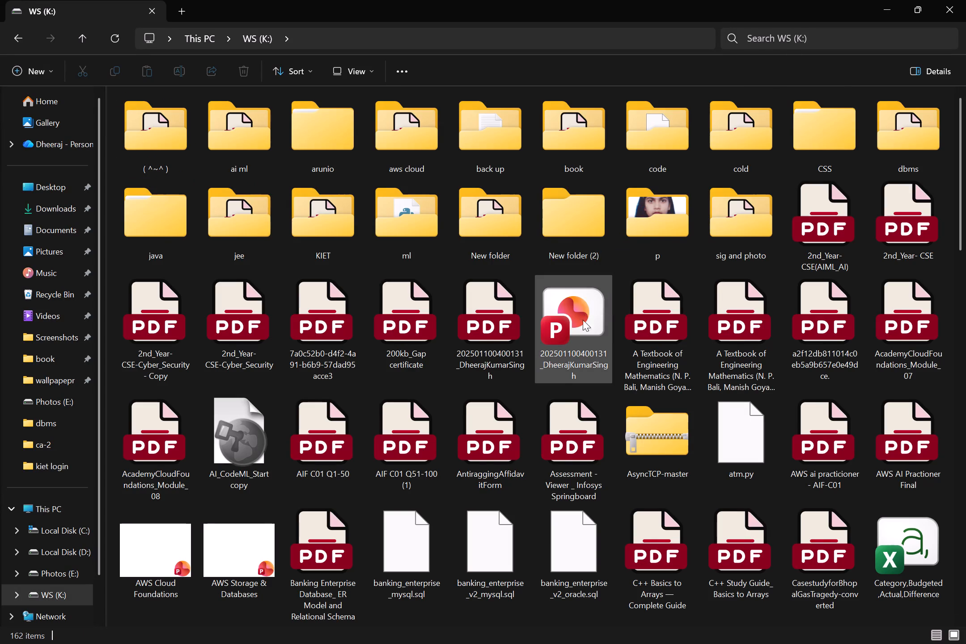
Search the WS (K:) drive for .pptx files.
{"action": "scroll", "coordinate": [583, 331], "scroll_direction": "down", "scroll_amount": 7}
{"action": "scroll", "coordinate": [427, 326], "scroll_direction": "down", "scroll_amount": 5}
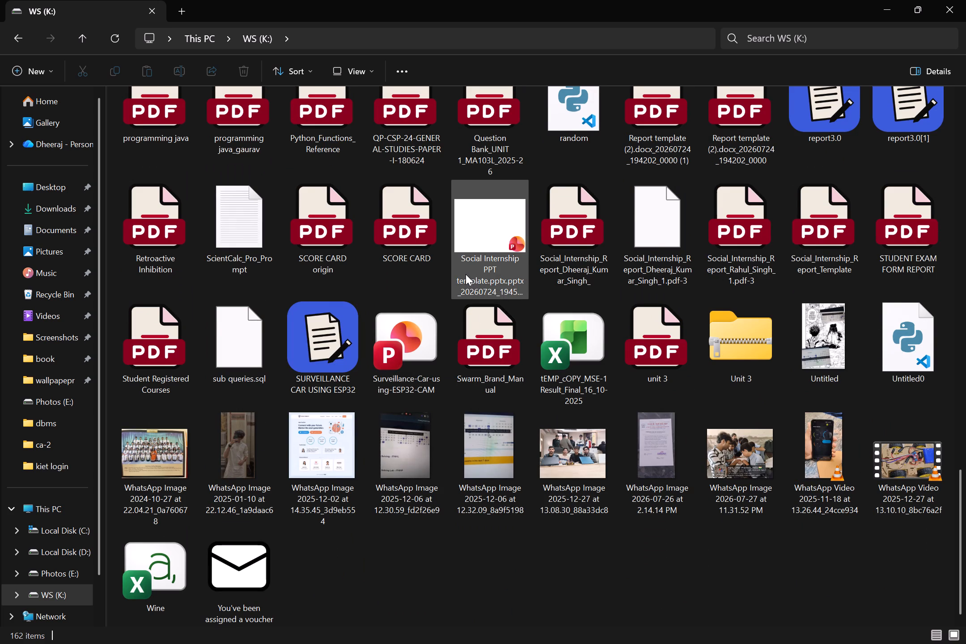
{"action": "scroll", "coordinate": [466, 274], "scroll_direction": "up", "scroll_amount": 3}
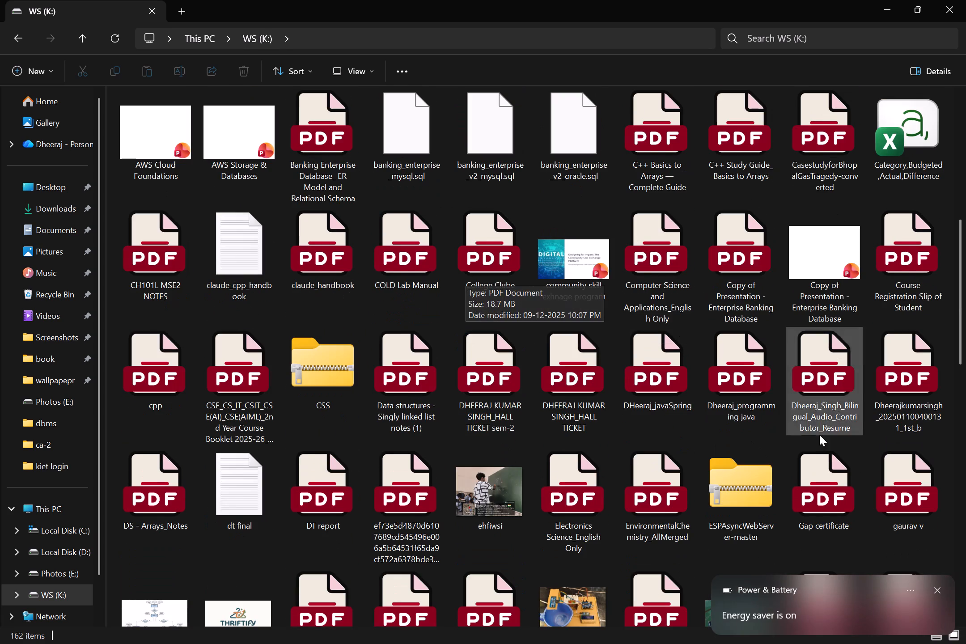
{"action": "left_click", "coordinate": [937, 590]}
{"action": "scroll", "coordinate": [332, 278], "scroll_direction": "up", "scroll_amount": 1}
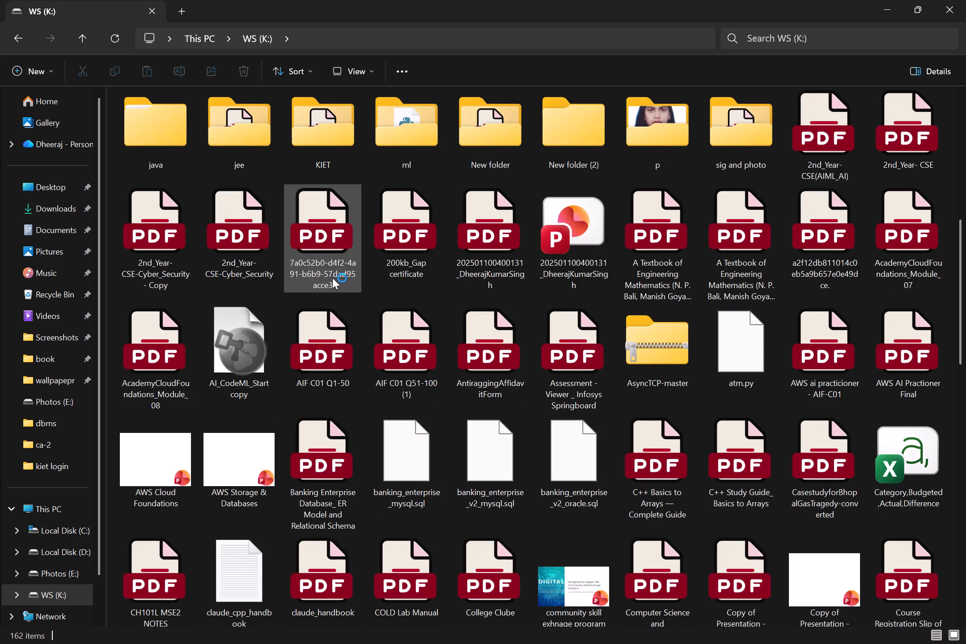
{"action": "left_click", "coordinate": [815, 28]}
{"action": "type", "text": ".p"}
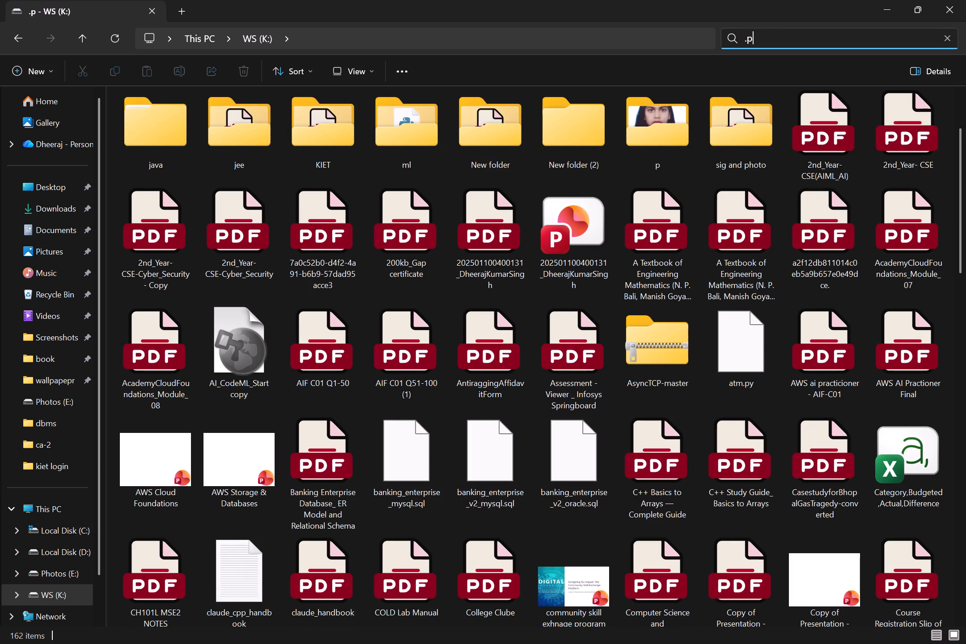
{"action": "type", "text": "ptx"}
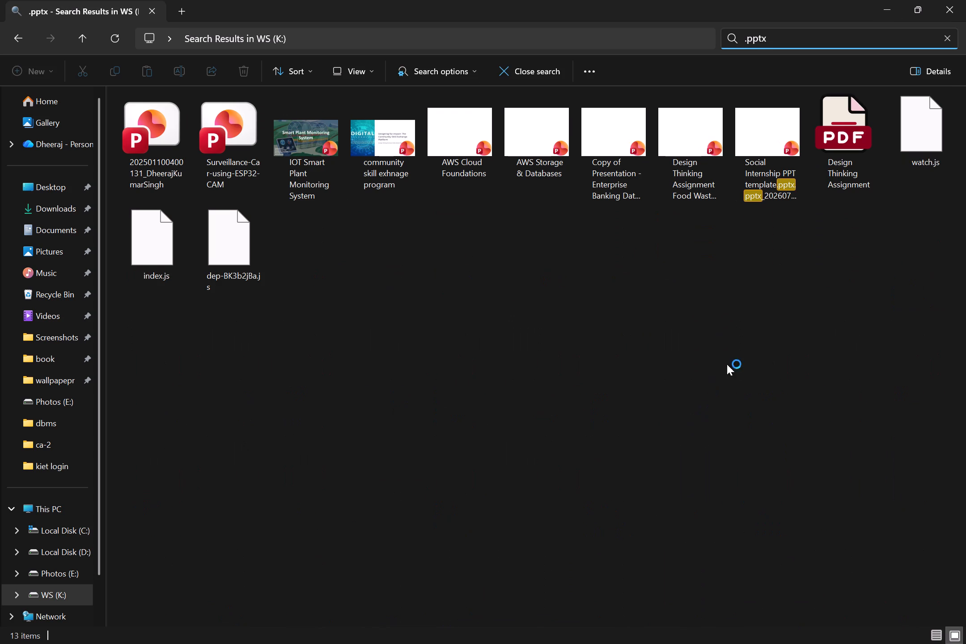
{"action": "left_click", "coordinate": [751, 328]}
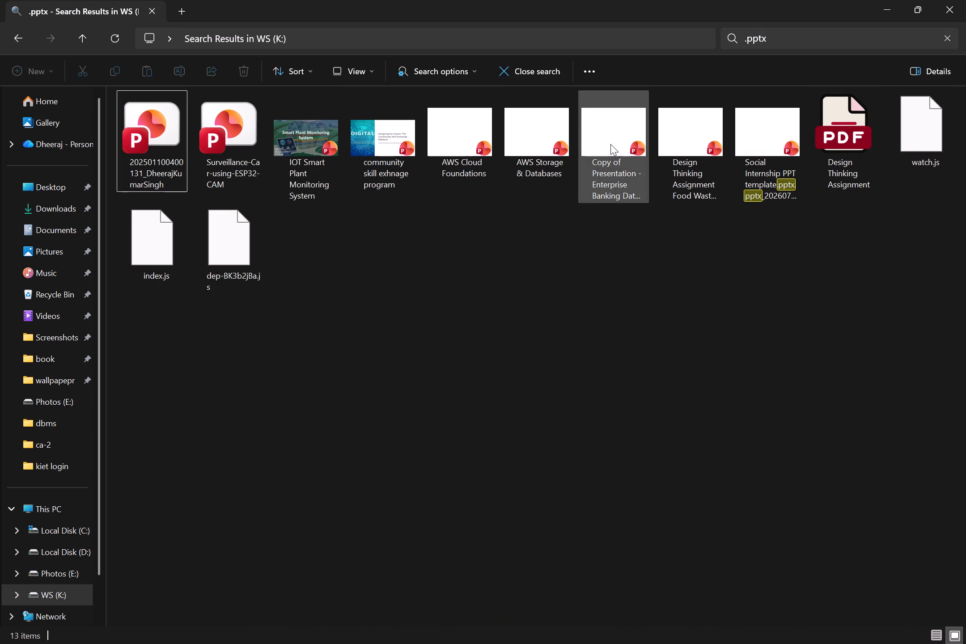
Convert the Copy of Presentation - Enterprise Banking Database PPTX file to PDF with the drag-and-drop conversion wheel.
{"action": "left_click", "coordinate": [625, 157]}
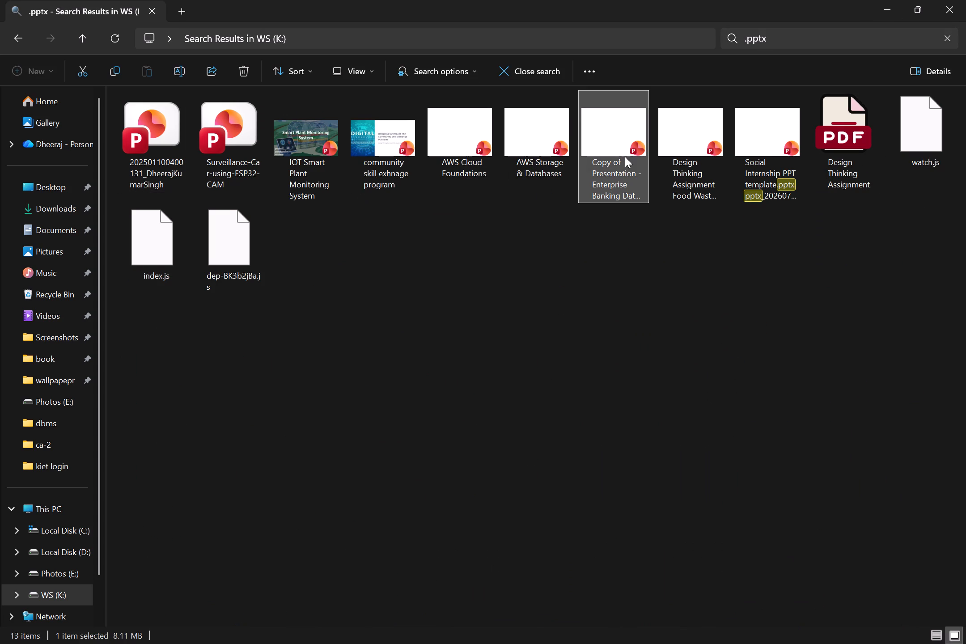
{"action": "left_click_drag", "start_coordinate": [625, 157], "coordinate": [630, 179], "text": "ctrl"}
{"action": "left_click_drag", "start_coordinate": [630, 179], "coordinate": [565, 189], "text": "ctrl"}
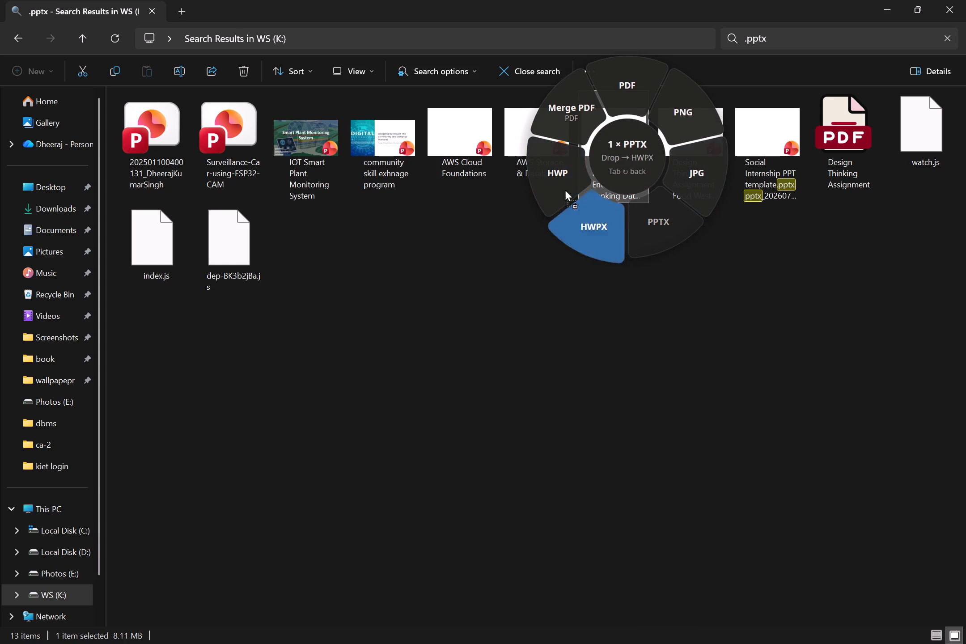
{"action": "left_click_drag", "start_coordinate": [565, 189], "coordinate": [623, 206], "text": "ctrl"}
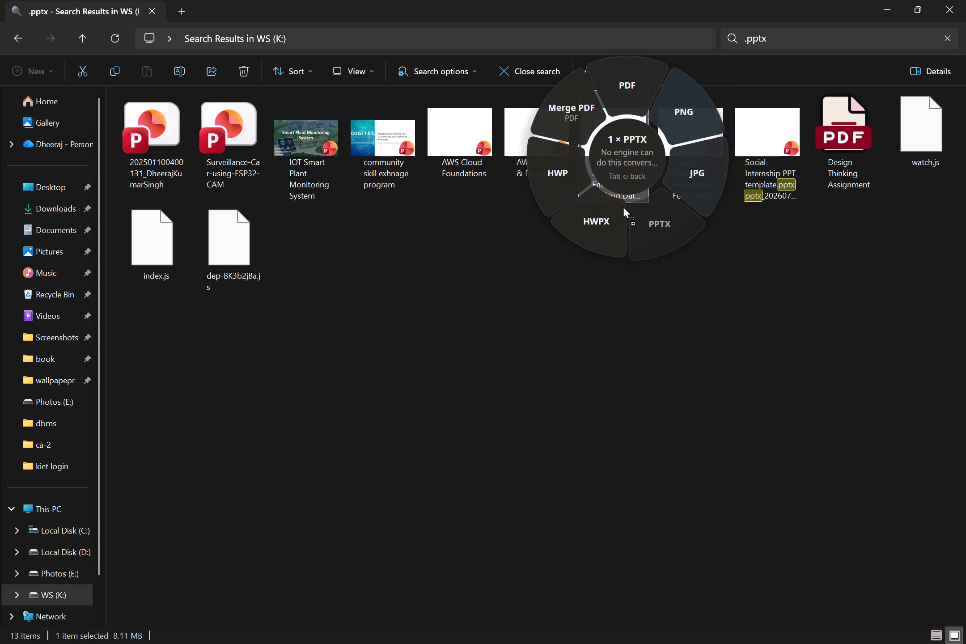
{"action": "left_click_drag", "start_coordinate": [623, 206], "coordinate": [629, 95], "text": "ctrl"}
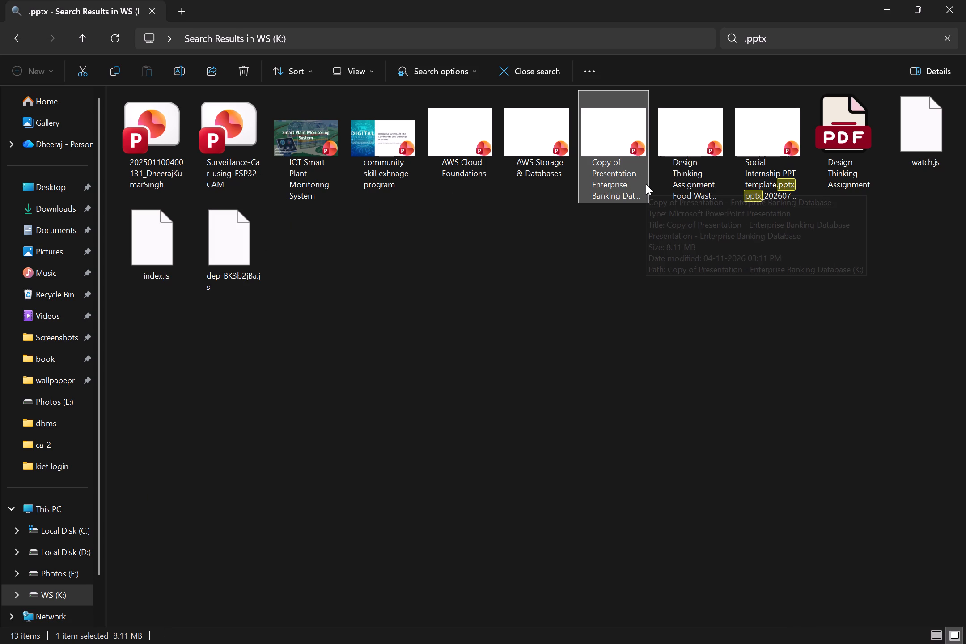
Return to the WS (K:) drive and search it for "copy".
{"action": "key", "text": "BackSpace"}
{"action": "key", "text": "BackSpace"}
{"action": "key", "text": "BackSpace"}
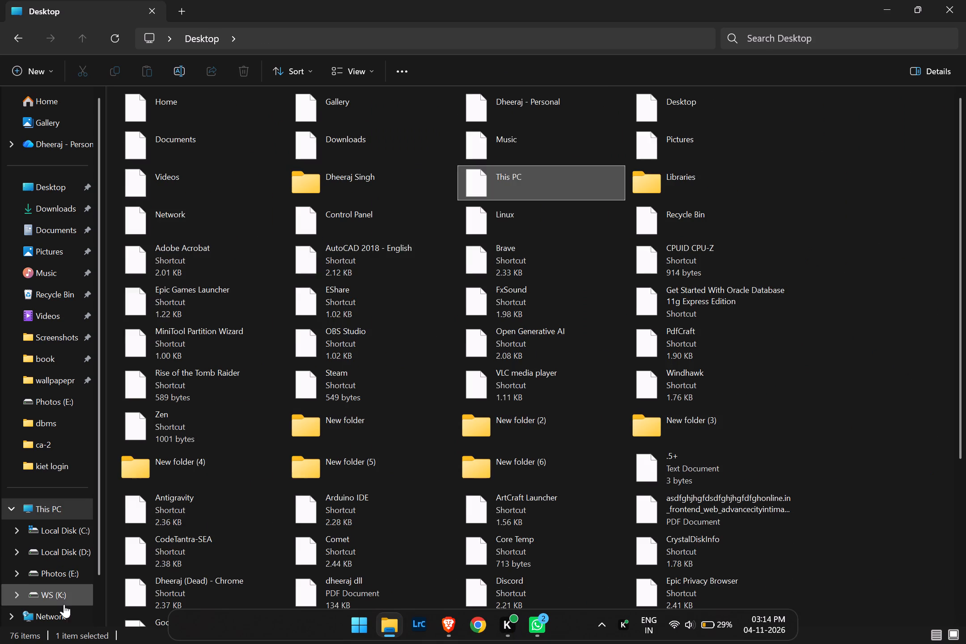
{"action": "left_click", "coordinate": [70, 603]}
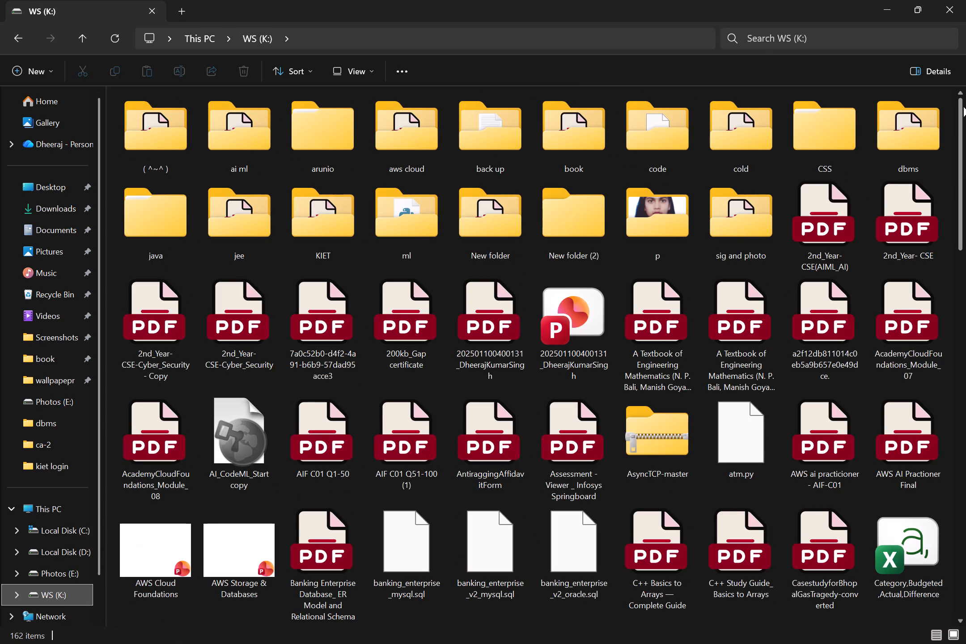
{"action": "left_click", "coordinate": [804, 34]}
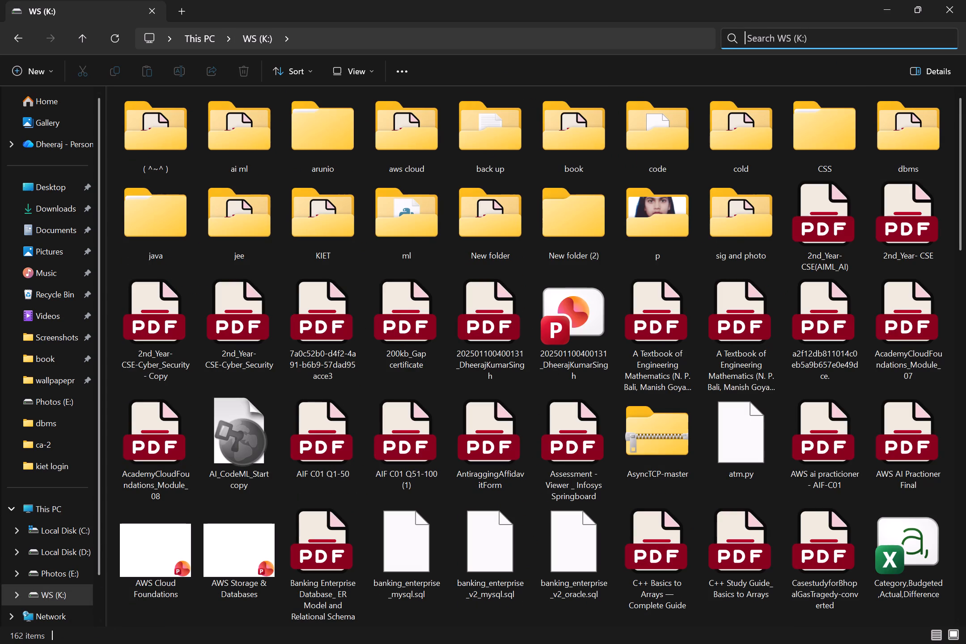
{"action": "type", "text": "copy"}
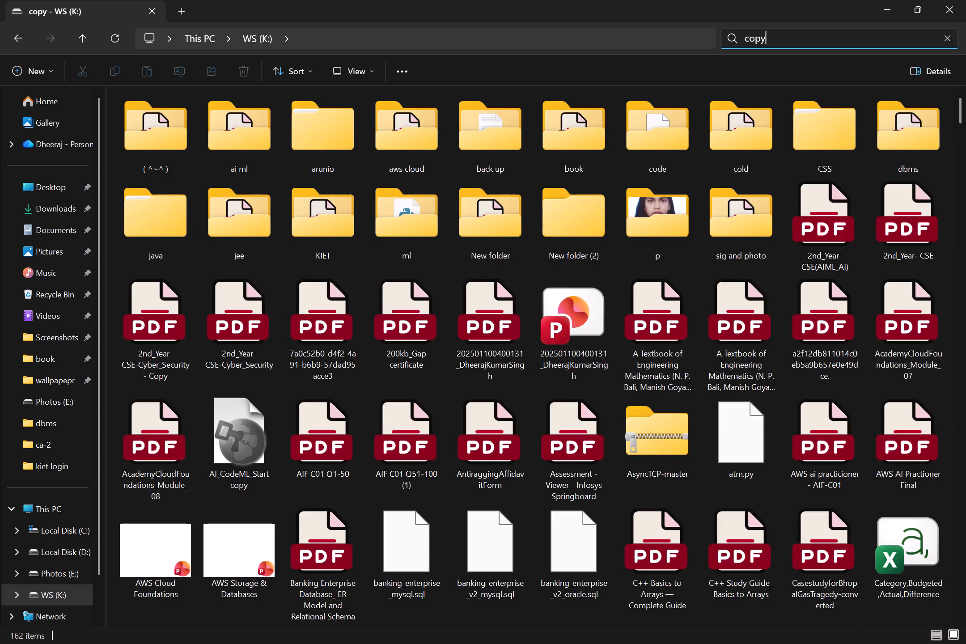
{"action": "key", "text": "Return"}
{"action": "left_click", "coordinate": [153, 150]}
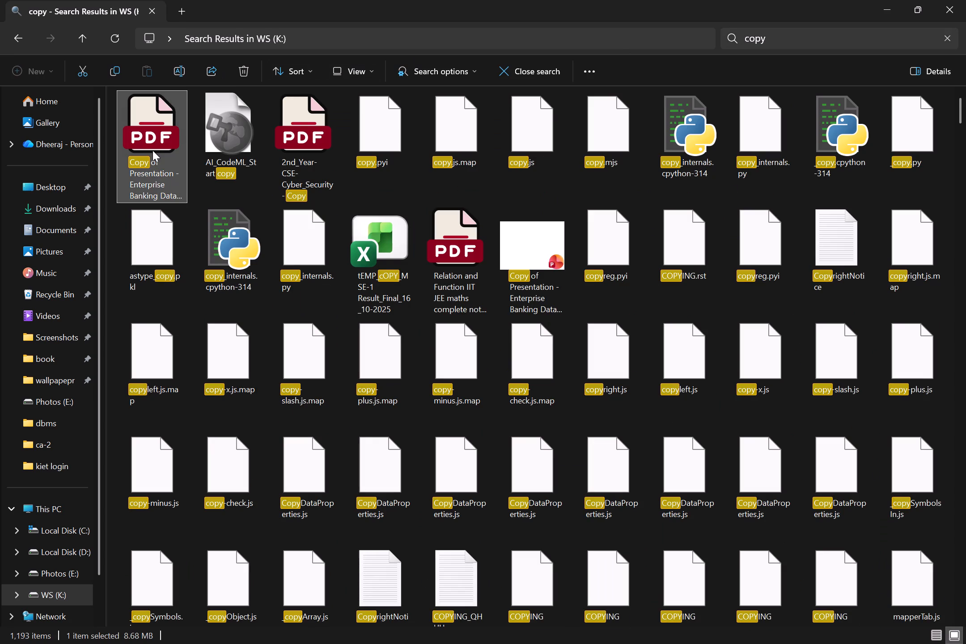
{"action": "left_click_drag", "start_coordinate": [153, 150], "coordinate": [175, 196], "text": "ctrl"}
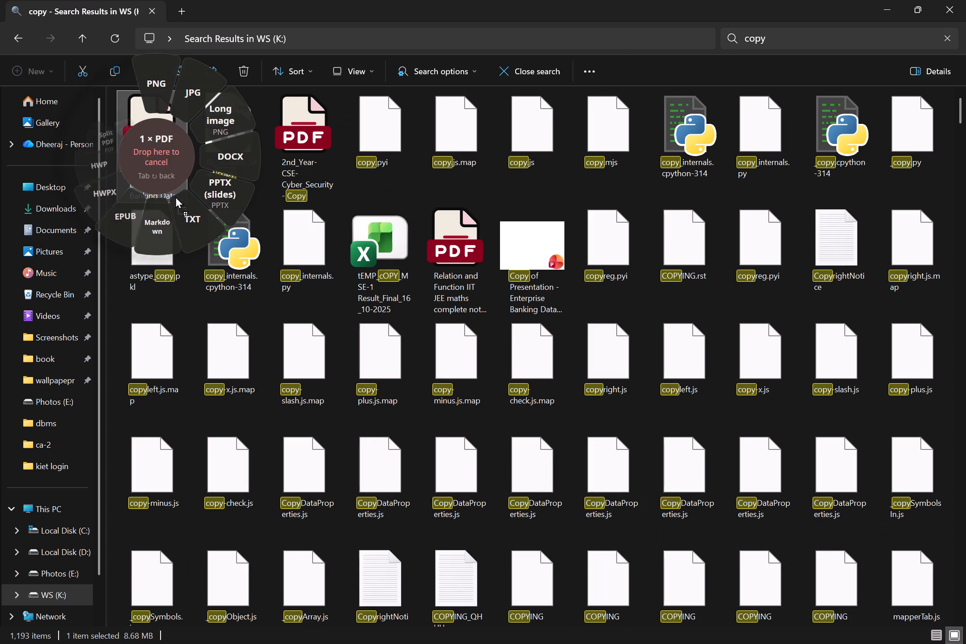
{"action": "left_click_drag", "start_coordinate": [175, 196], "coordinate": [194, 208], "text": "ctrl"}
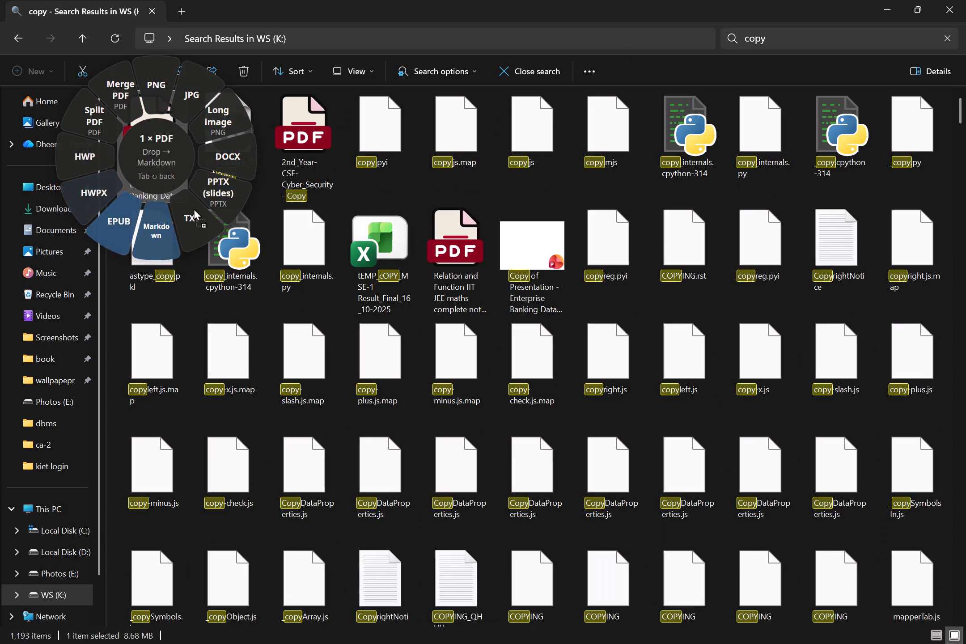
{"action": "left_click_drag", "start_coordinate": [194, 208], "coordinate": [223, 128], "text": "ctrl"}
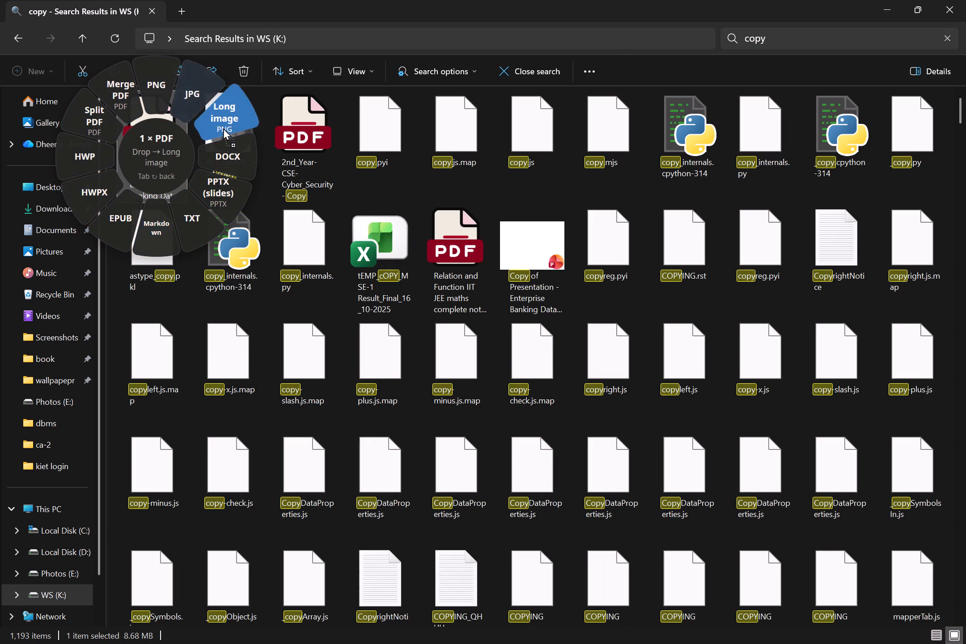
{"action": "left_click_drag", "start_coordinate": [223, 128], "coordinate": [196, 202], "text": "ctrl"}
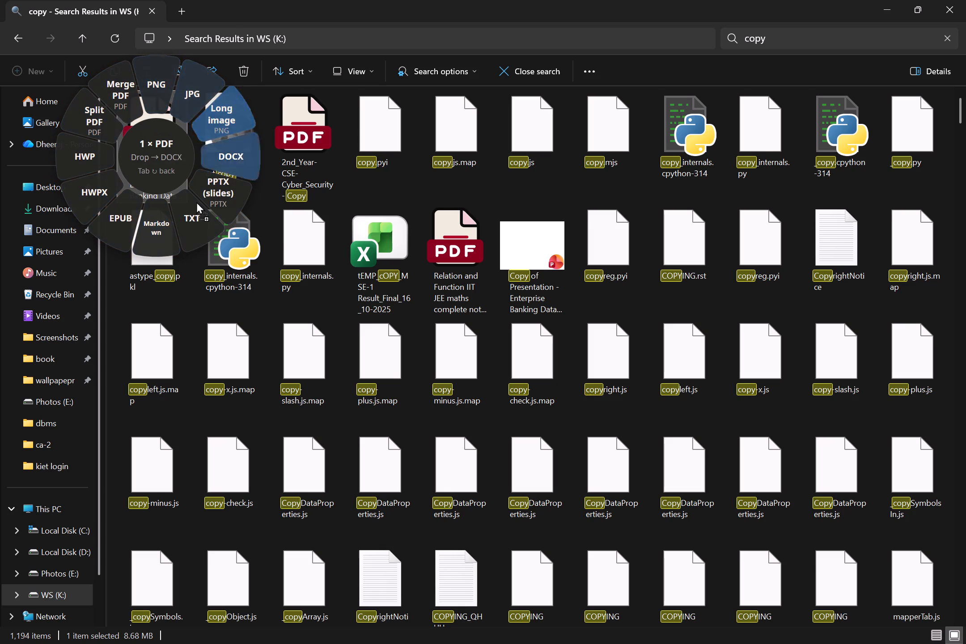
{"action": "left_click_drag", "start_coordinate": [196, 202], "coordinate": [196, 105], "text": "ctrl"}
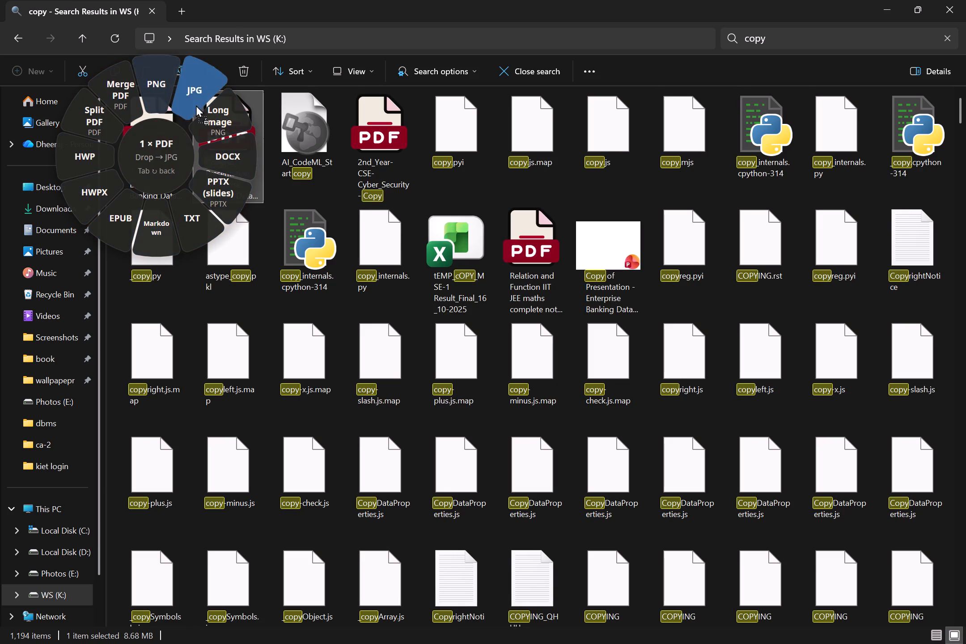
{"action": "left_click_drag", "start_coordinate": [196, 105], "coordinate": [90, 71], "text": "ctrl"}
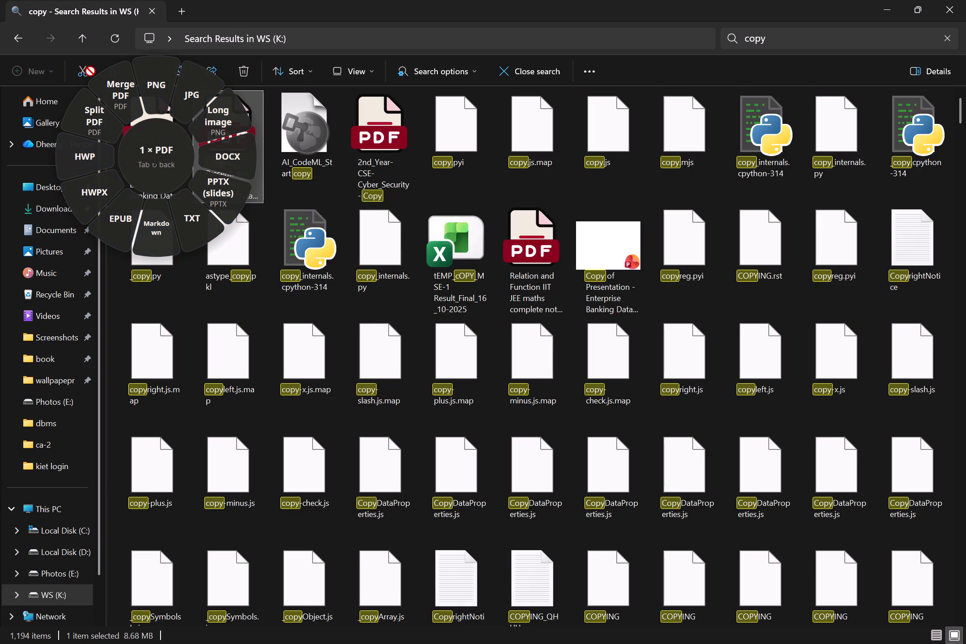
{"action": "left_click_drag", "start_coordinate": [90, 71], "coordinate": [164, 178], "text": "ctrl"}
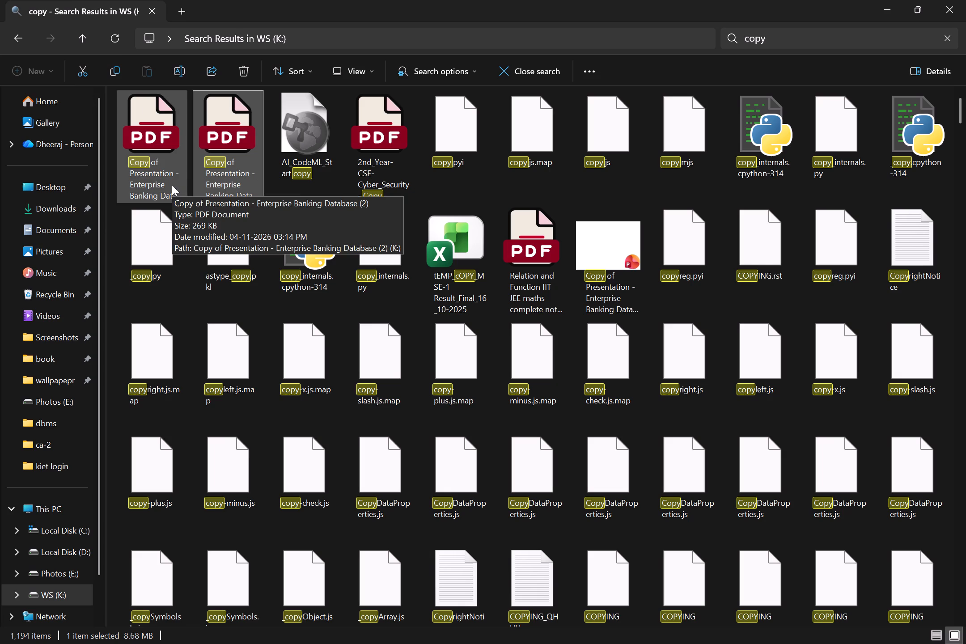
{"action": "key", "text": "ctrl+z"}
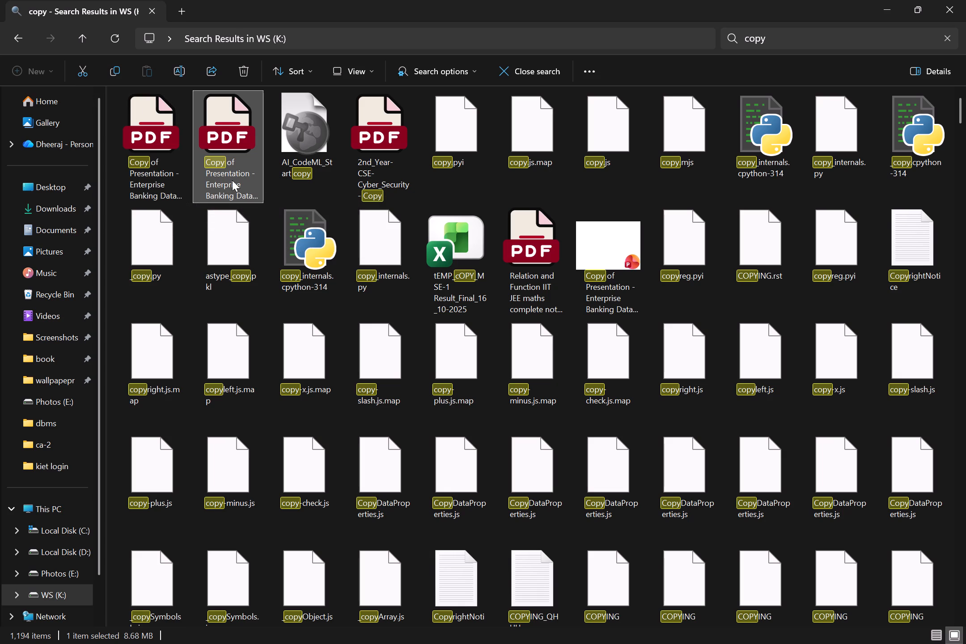
Open the newly converted Copy of Presentation - Enterprise Banking Database (2) PDF, postponing the PdfCraft update.
{"action": "left_click", "coordinate": [232, 180]}
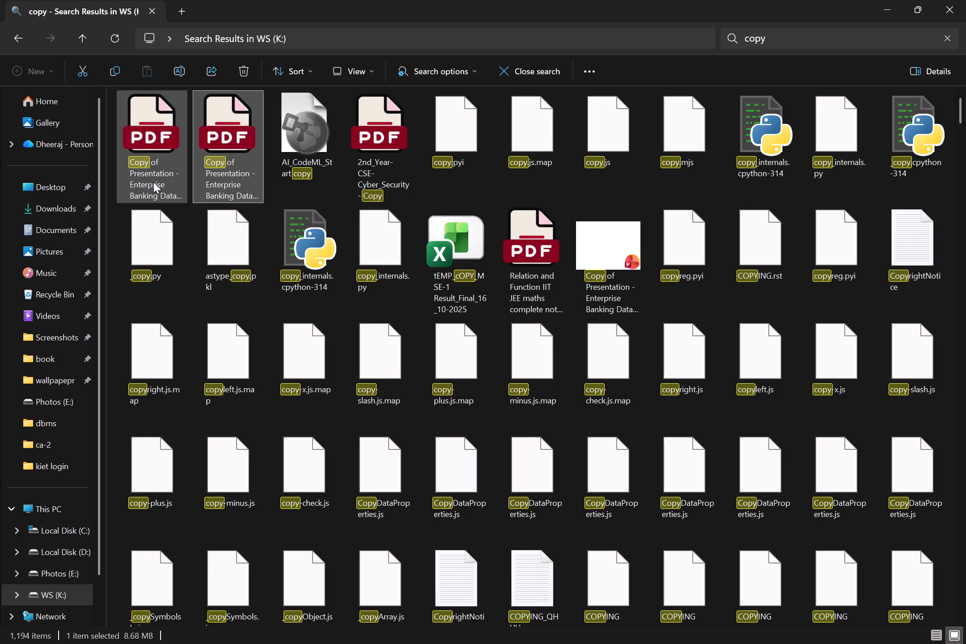
{"action": "left_click", "coordinate": [153, 182]}
{"action": "left_click", "coordinate": [216, 180]}
{"action": "left_click", "coordinate": [141, 182]}
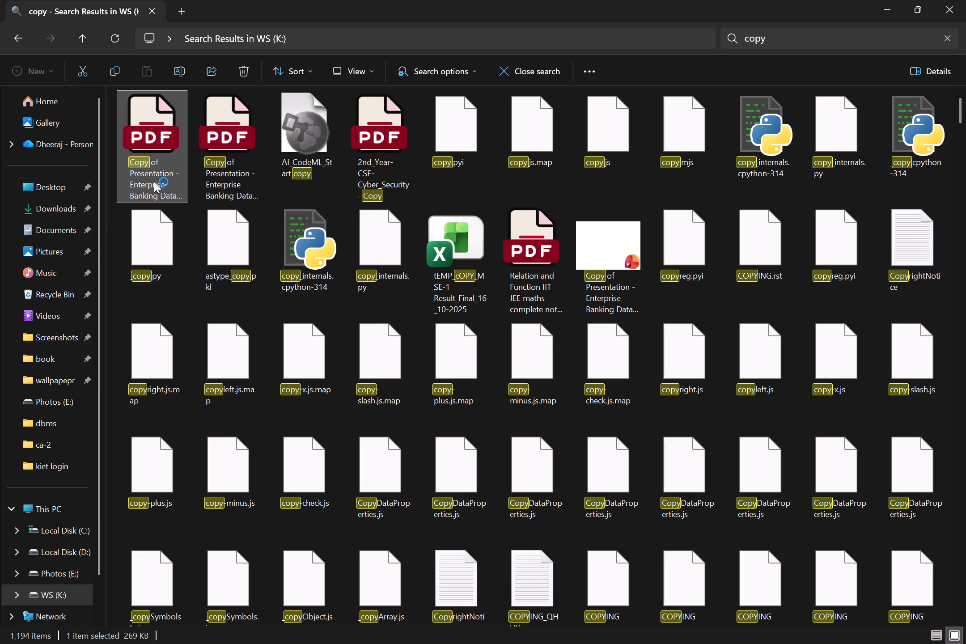
{"action": "key", "text": "space"}
{"action": "key", "text": "Return"}
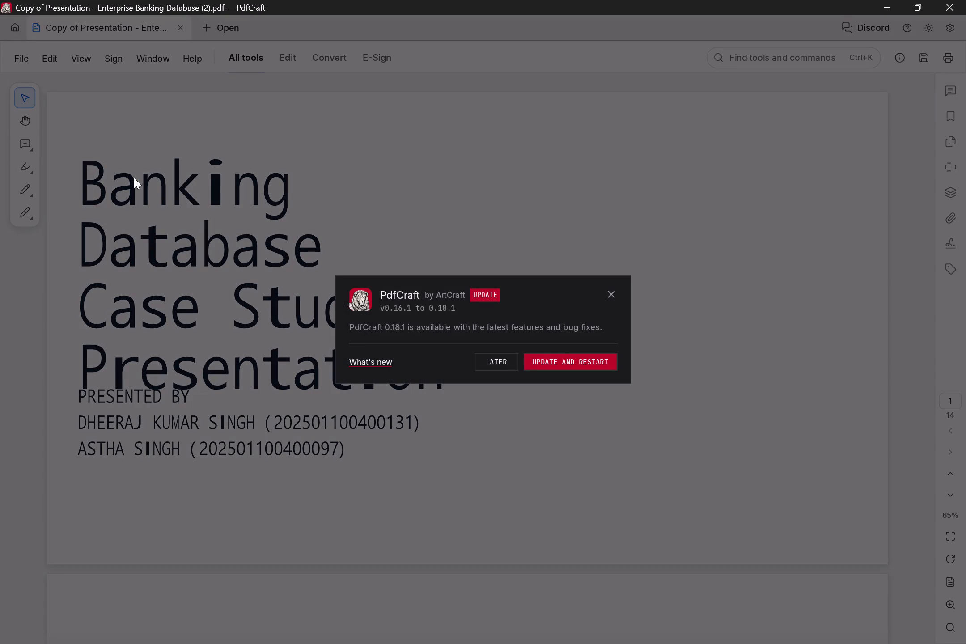
{"action": "left_click", "coordinate": [488, 353]}
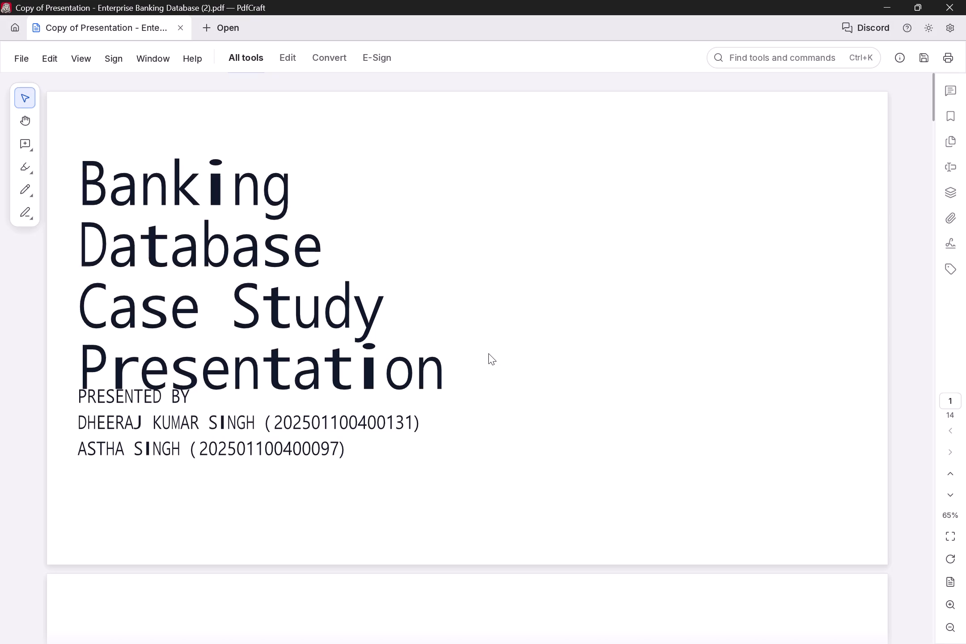
Examine the converted PDF's slides from the title page to the closing page, and close the document.
{"action": "scroll", "coordinate": [584, 314], "scroll_direction": "down", "scroll_amount": 6}
{"action": "scroll", "coordinate": [584, 314], "scroll_direction": "up", "scroll_amount": 11}
{"action": "scroll", "coordinate": [584, 314], "scroll_direction": "down", "scroll_amount": 4}
{"action": "scroll", "coordinate": [584, 314], "scroll_direction": "up", "scroll_amount": 1}
{"action": "scroll", "coordinate": [584, 314], "scroll_direction": "down", "scroll_amount": 20}
{"action": "scroll", "coordinate": [584, 314], "scroll_direction": "down", "scroll_amount": 12}
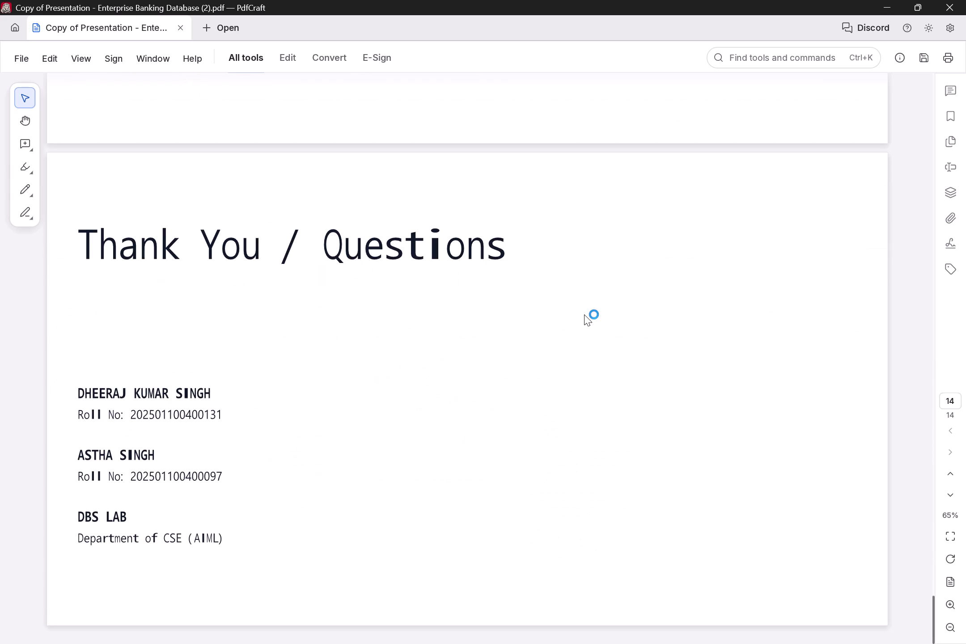
{"action": "scroll", "coordinate": [584, 314], "scroll_direction": "down", "scroll_amount": 3}
{"action": "scroll", "coordinate": [584, 314], "scroll_direction": "up", "scroll_amount": 8}
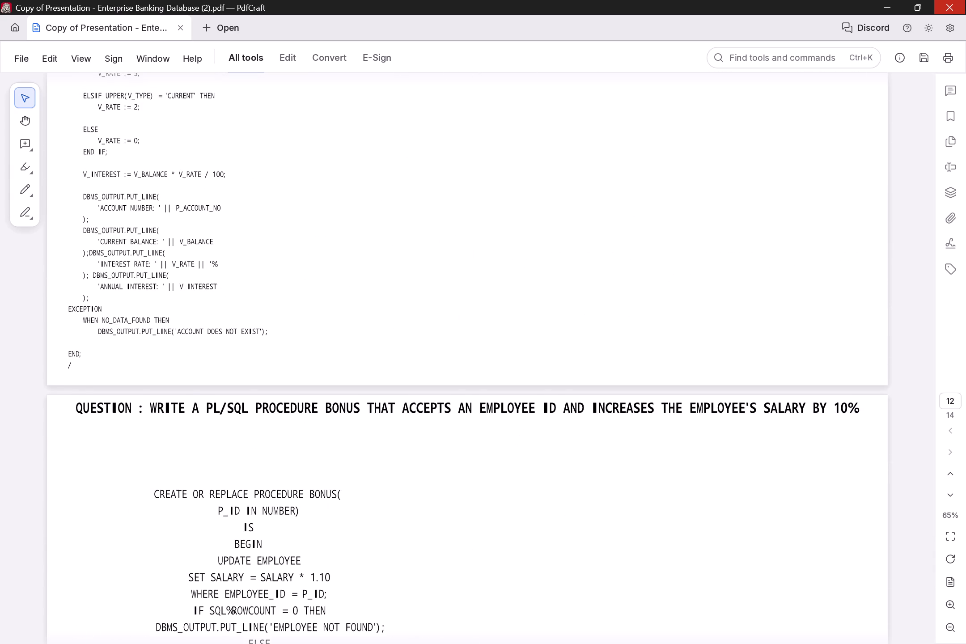
{"action": "left_click", "coordinate": [965, 0]}
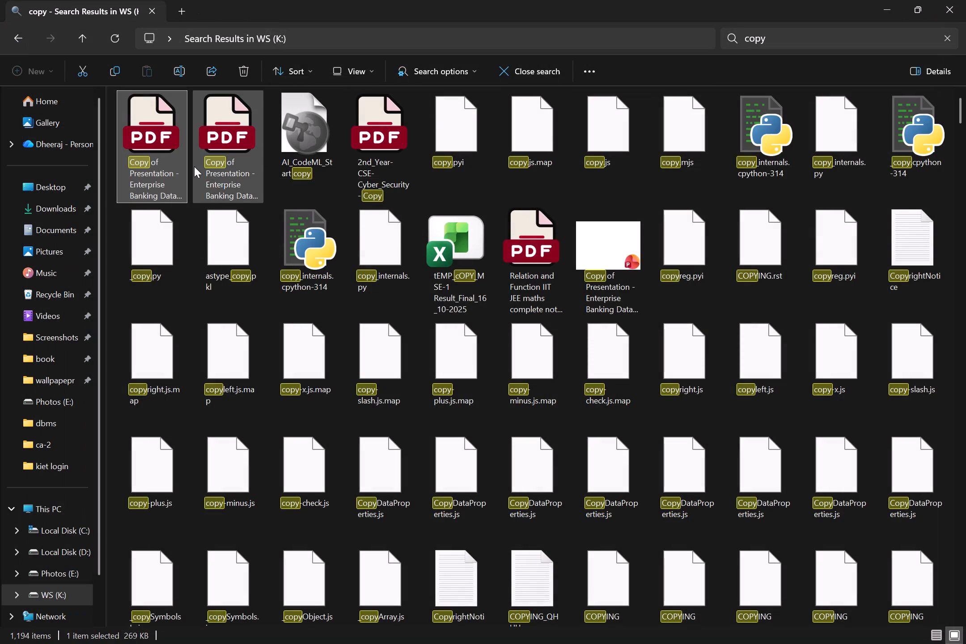
Open the other Copy of Presentation - Enterprise Banking Database PDF, examine its slides through to the closing page, and close it.
{"action": "left_click", "coordinate": [193, 166]}
{"action": "key", "text": "Return"}
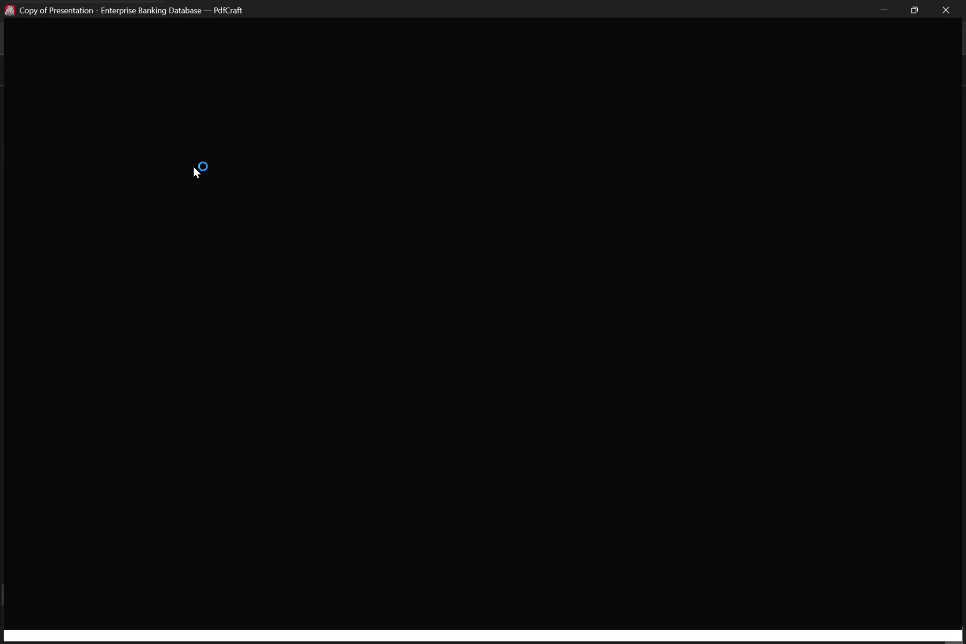
{"action": "left_click", "coordinate": [486, 355]}
{"action": "scroll", "coordinate": [486, 355], "scroll_direction": "down", "scroll_amount": 7}
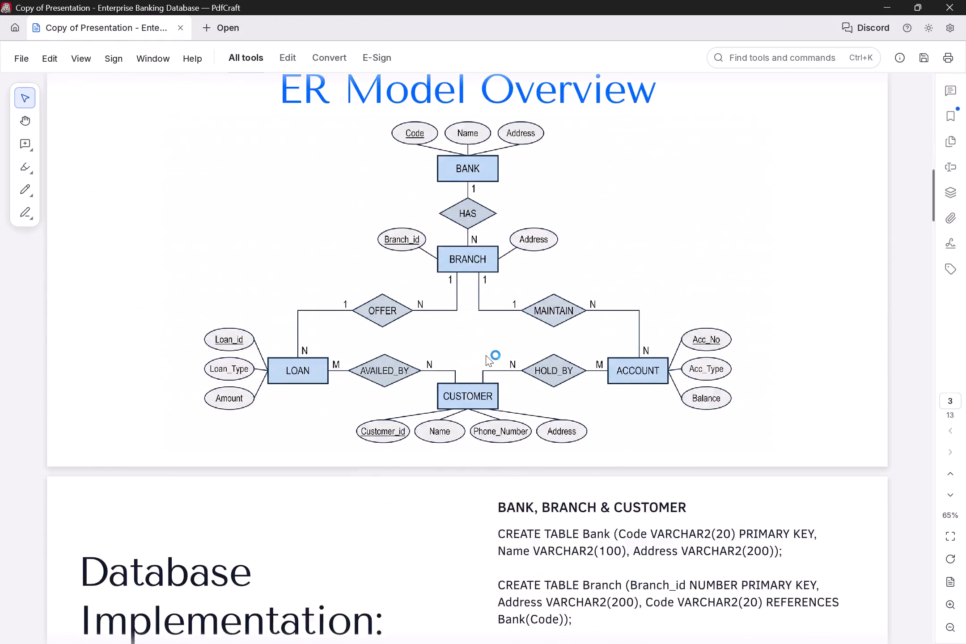
{"action": "scroll", "coordinate": [486, 355], "scroll_direction": "down", "scroll_amount": 20}
{"action": "scroll", "coordinate": [486, 355], "scroll_direction": "down", "scroll_amount": 1}
{"action": "scroll", "coordinate": [486, 355], "scroll_direction": "up", "scroll_amount": 4}
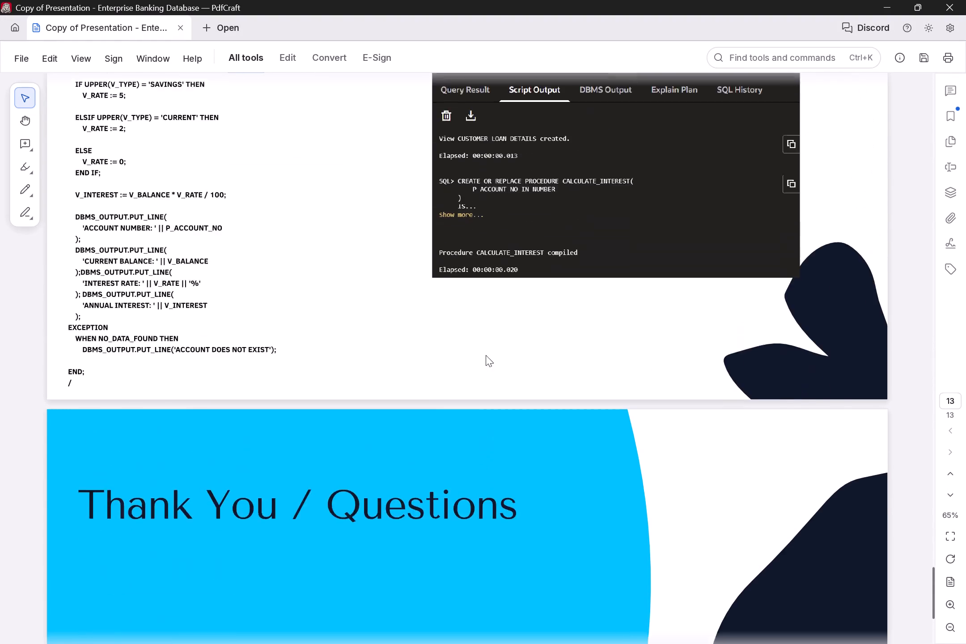
{"action": "scroll", "coordinate": [486, 355], "scroll_direction": "up", "scroll_amount": 2}
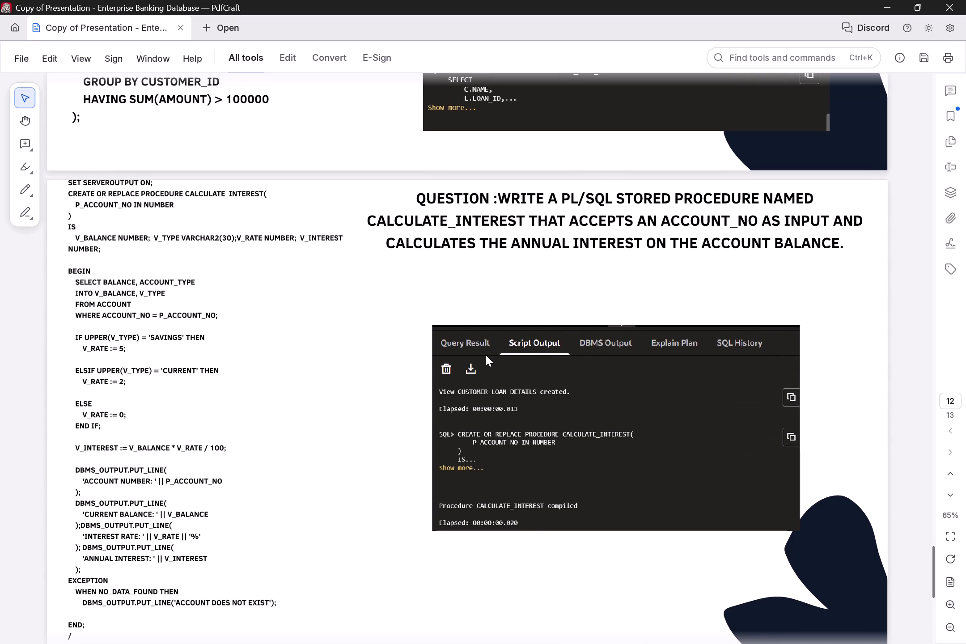
{"action": "scroll", "coordinate": [486, 355], "scroll_direction": "down", "scroll_amount": 2}
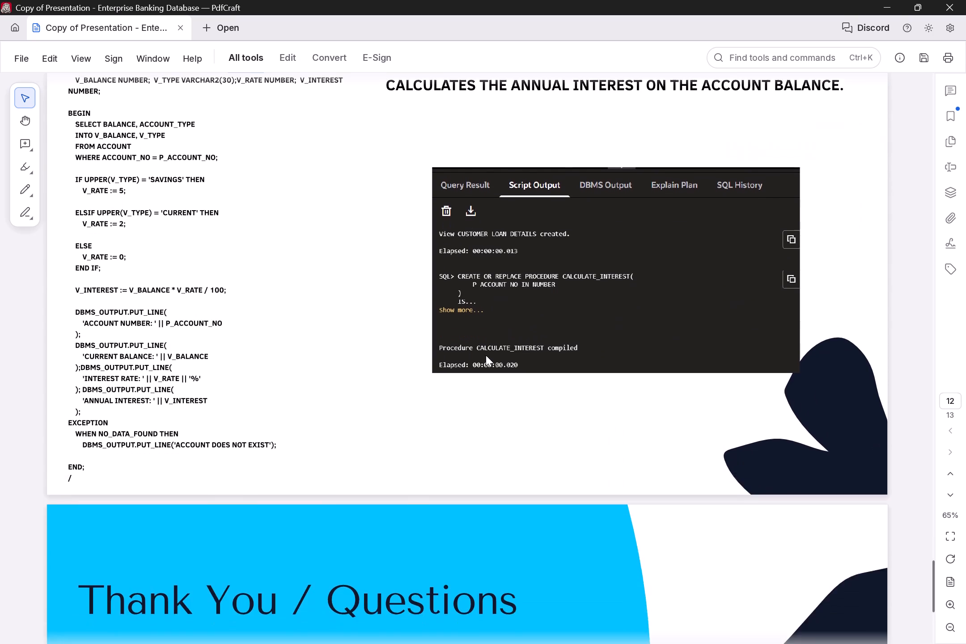
{"action": "scroll", "coordinate": [486, 355], "scroll_direction": "down", "scroll_amount": 4}
{"action": "left_click", "coordinate": [965, 0]}
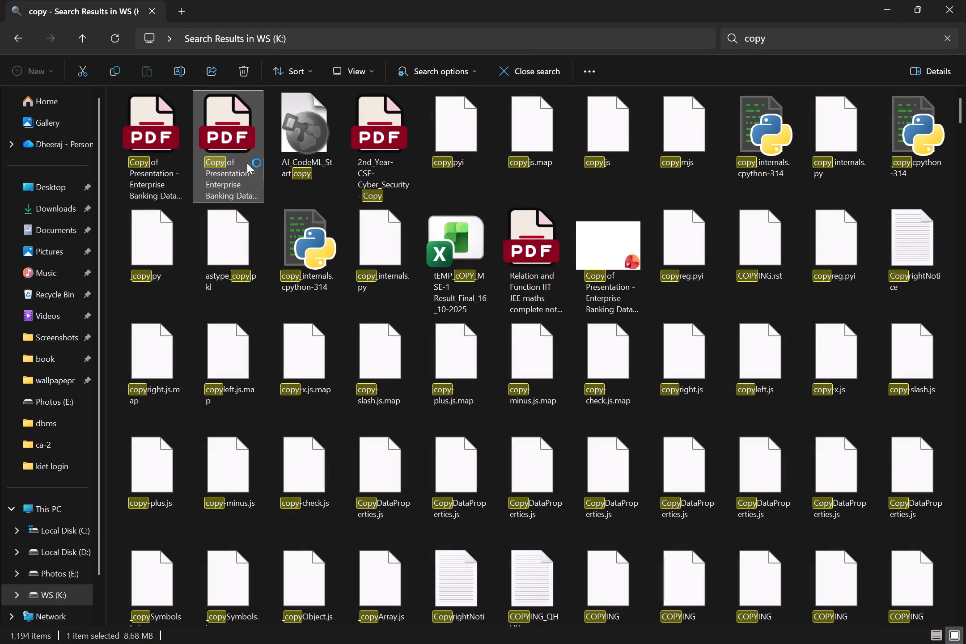
Permanently delete both Copy of Presentation - Enterprise Banking Database PDF files from the search results.
{"action": "left_click", "coordinate": [161, 181], "text": "ctrl"}
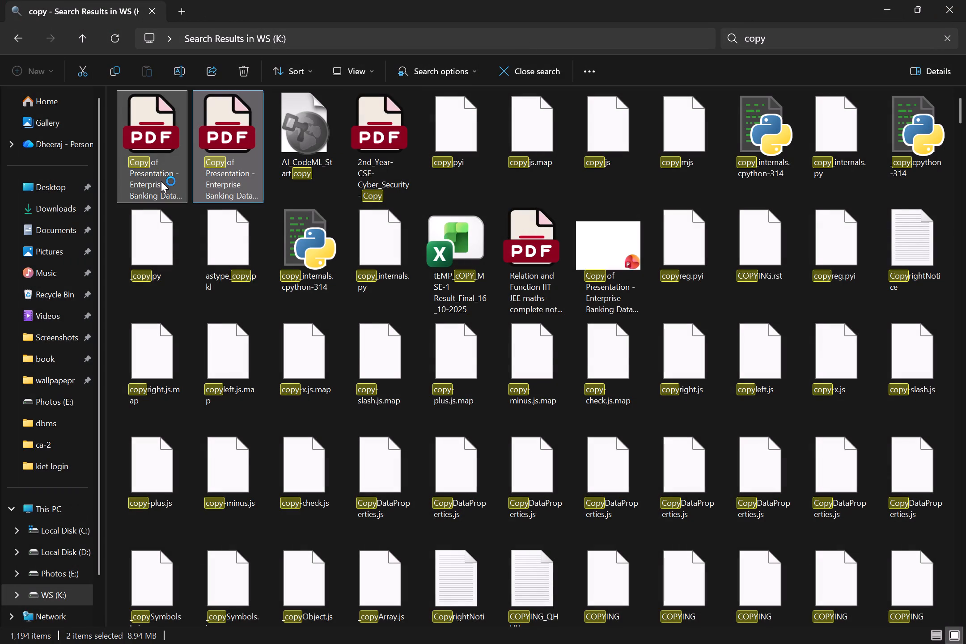
{"action": "key", "text": "shift+Delete"}
{"action": "key", "text": "Return"}
Return to the WS (K:) folder and start a Filee conversion of the Copy of Presentation - Enterprise Banking Database PPTX.
{"action": "left_click", "coordinate": [25, 41]}
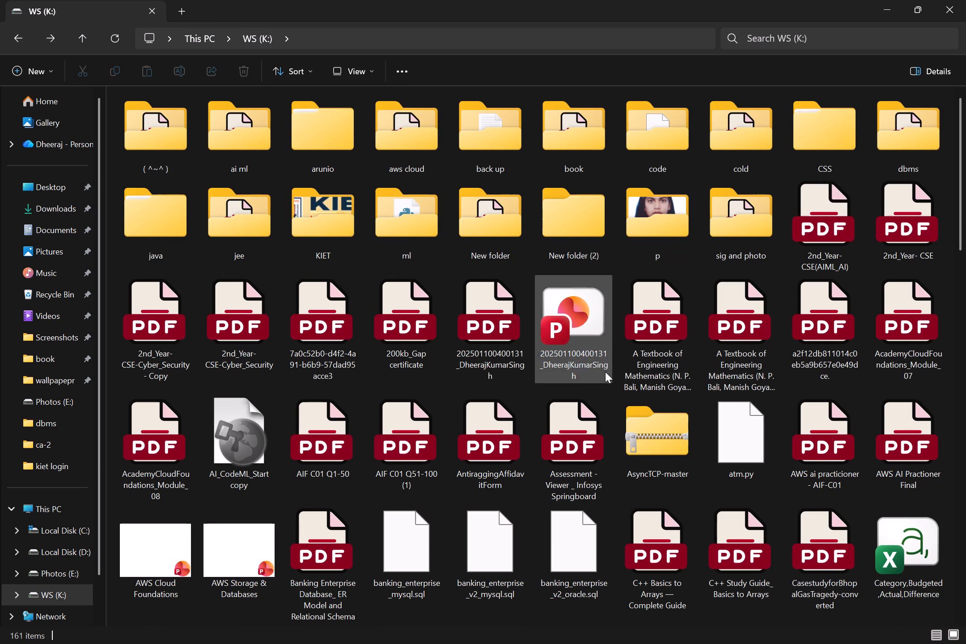
{"action": "scroll", "coordinate": [781, 457], "scroll_direction": "down", "scroll_amount": 2}
{"action": "scroll", "coordinate": [741, 320], "scroll_direction": "up", "scroll_amount": 1}
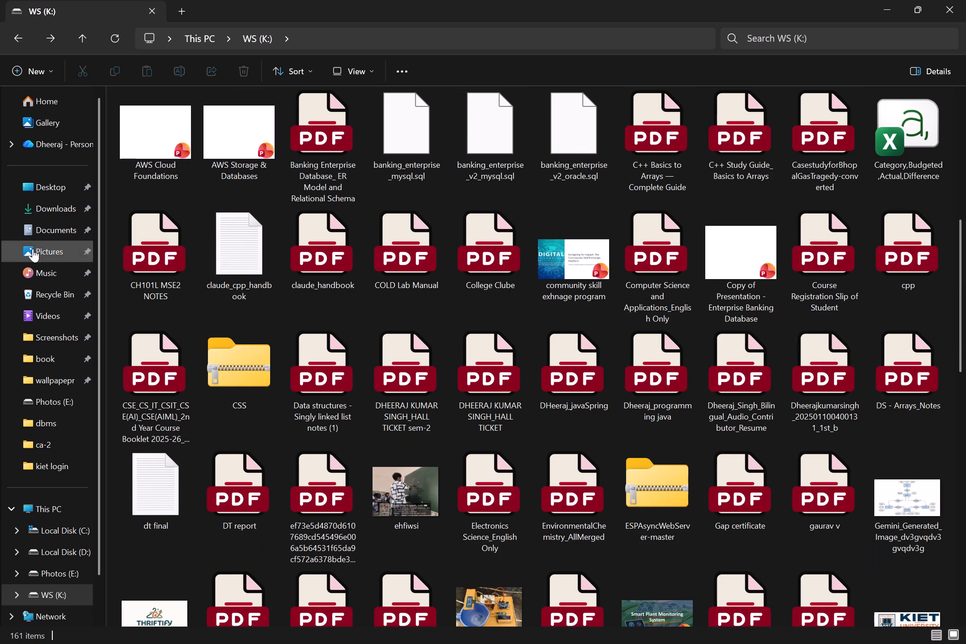
{"action": "scroll", "coordinate": [298, 190], "scroll_direction": "down", "scroll_amount": 1}
{"action": "scroll", "coordinate": [298, 190], "scroll_direction": "up", "scroll_amount": 2}
{"action": "scroll", "coordinate": [298, 190], "scroll_direction": "down", "scroll_amount": 1}
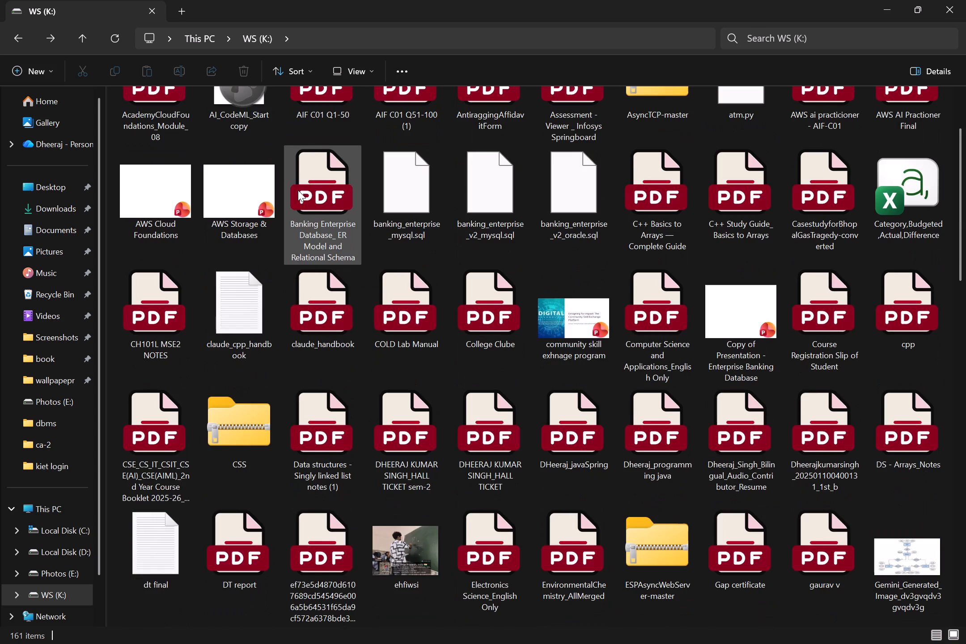
{"action": "left_click", "coordinate": [733, 363]}
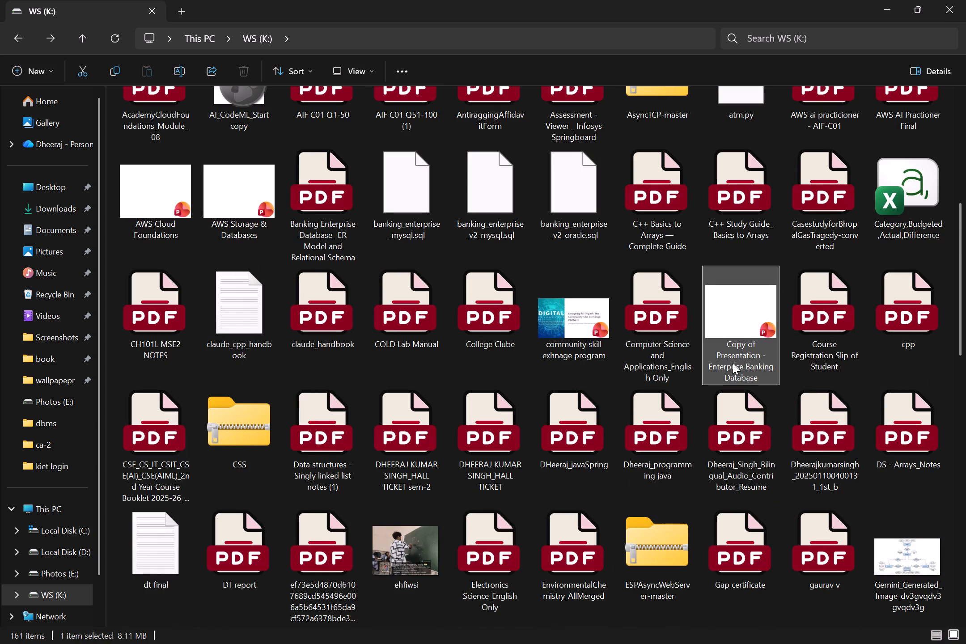
{"action": "right_click", "coordinate": [733, 363]}
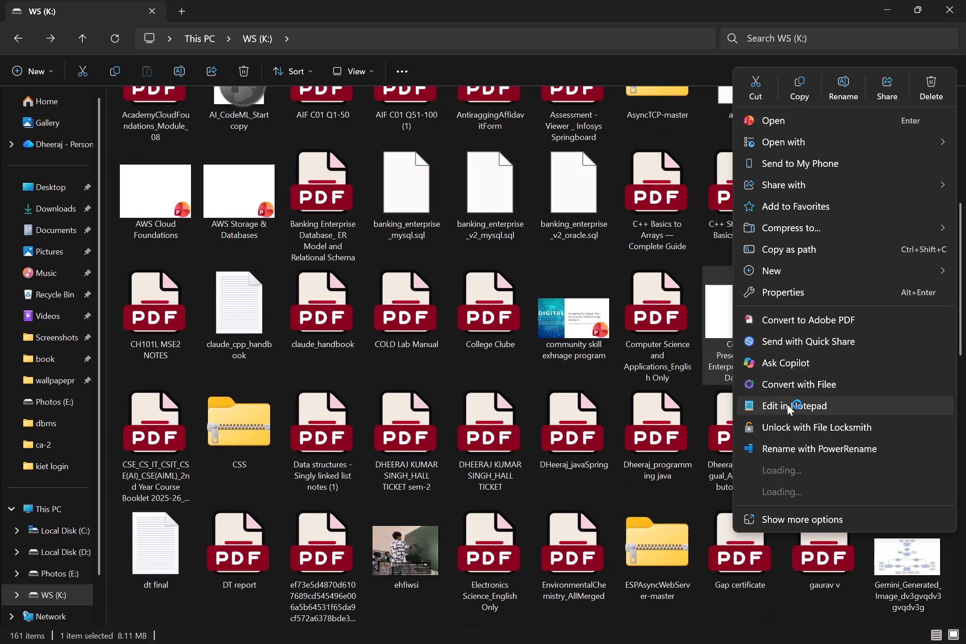
{"action": "left_click", "coordinate": [796, 385]}
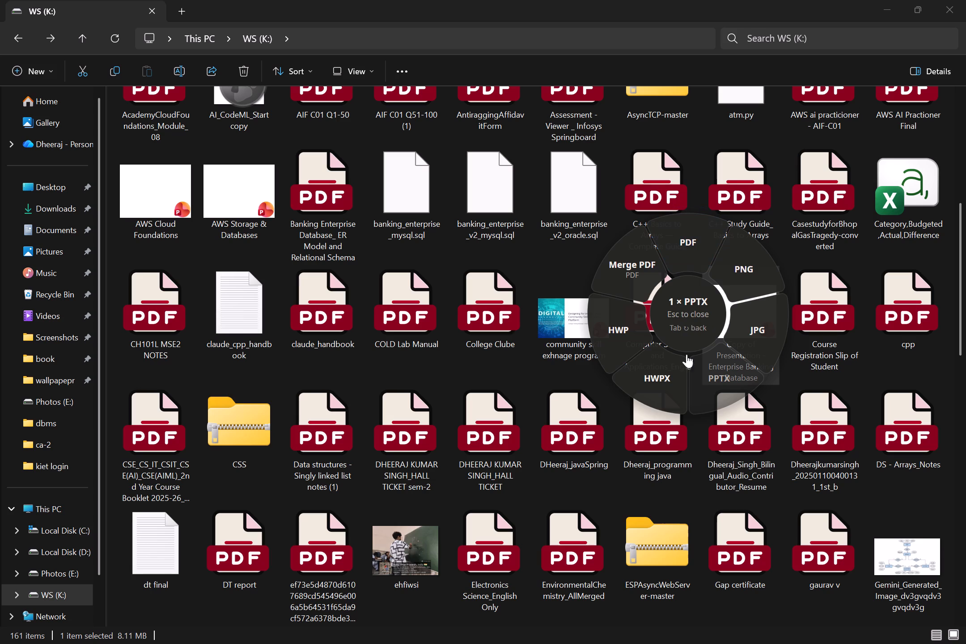
{"action": "left_click", "coordinate": [689, 308]}
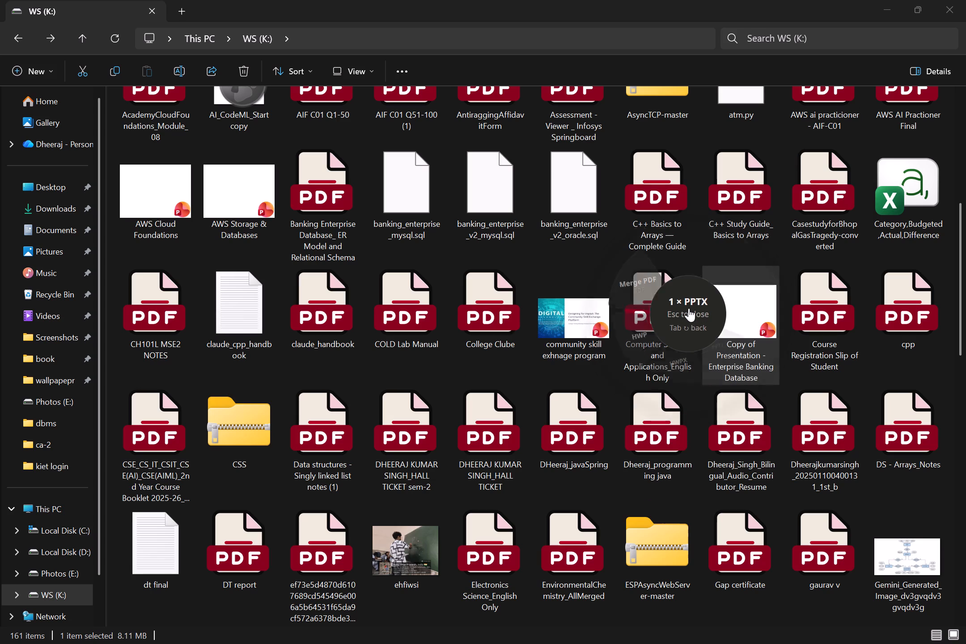
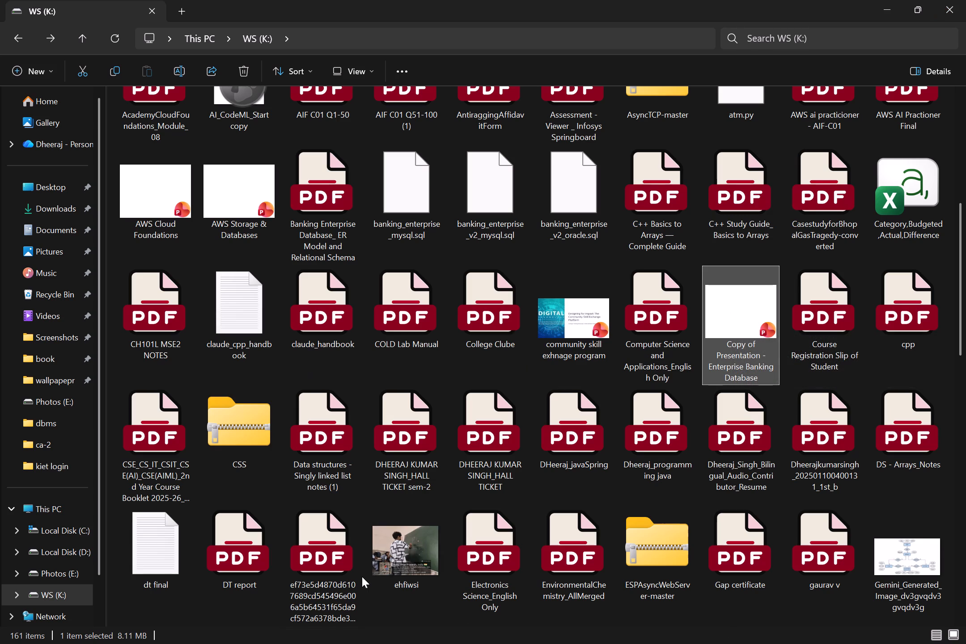
Launch the Filee app.
{"action": "type", "text": "filee"}
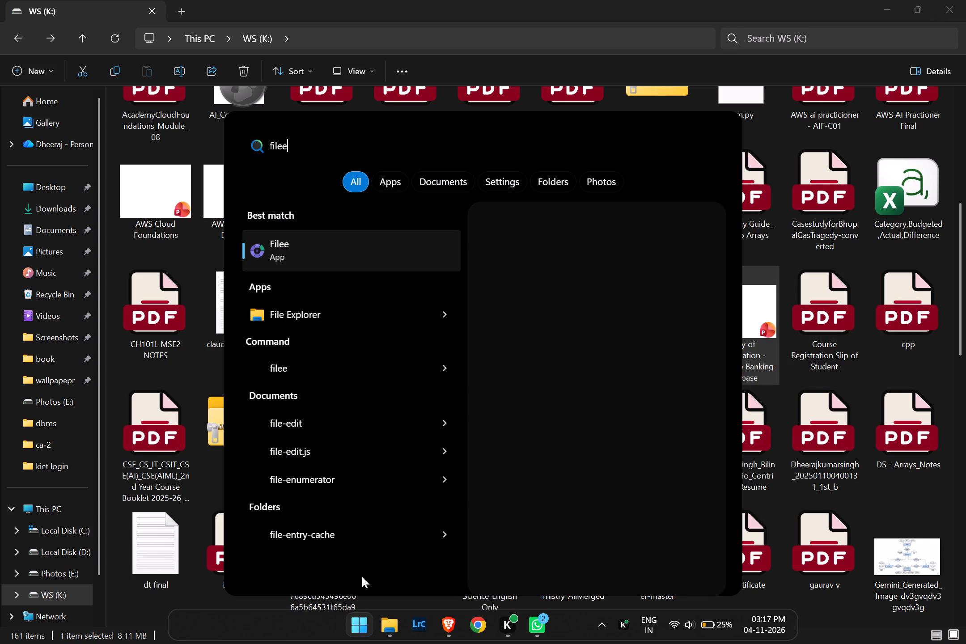
{"action": "key", "text": "Return"}
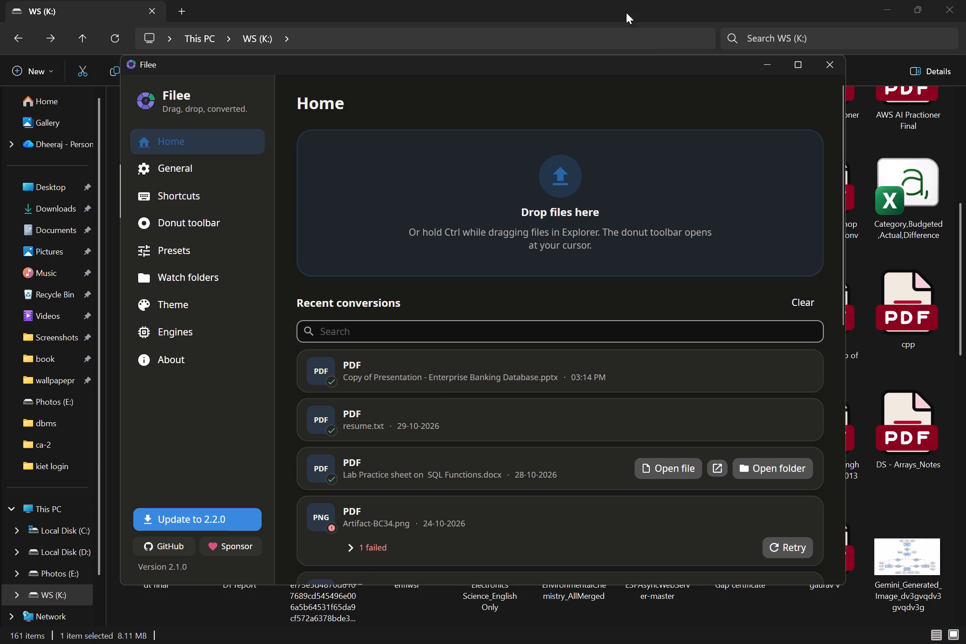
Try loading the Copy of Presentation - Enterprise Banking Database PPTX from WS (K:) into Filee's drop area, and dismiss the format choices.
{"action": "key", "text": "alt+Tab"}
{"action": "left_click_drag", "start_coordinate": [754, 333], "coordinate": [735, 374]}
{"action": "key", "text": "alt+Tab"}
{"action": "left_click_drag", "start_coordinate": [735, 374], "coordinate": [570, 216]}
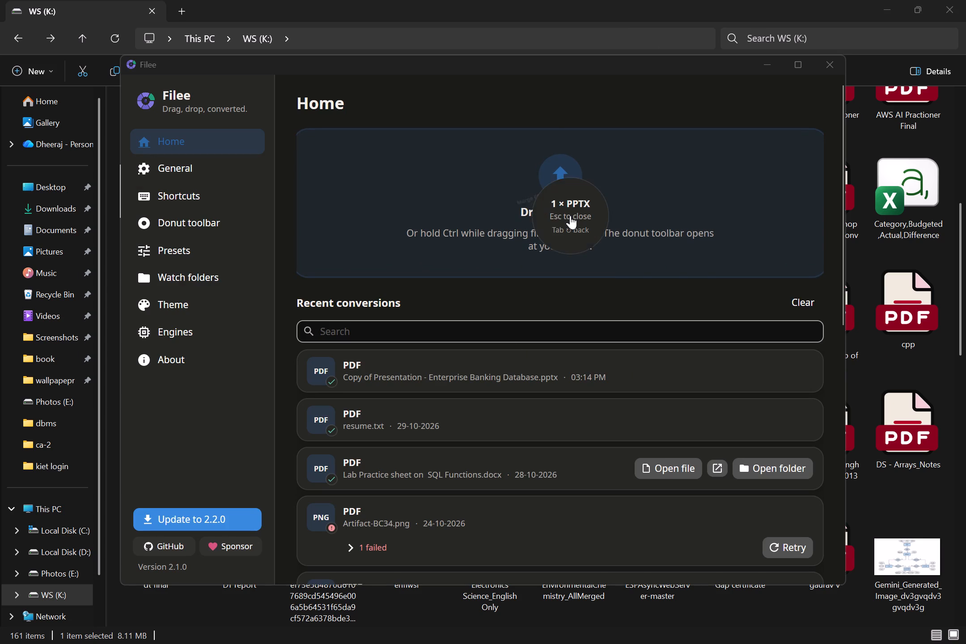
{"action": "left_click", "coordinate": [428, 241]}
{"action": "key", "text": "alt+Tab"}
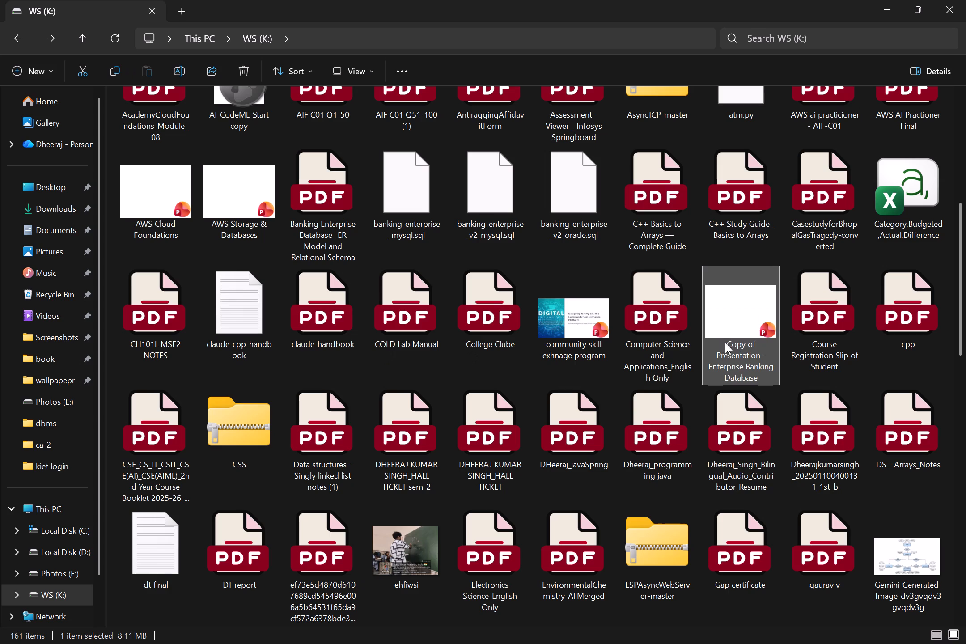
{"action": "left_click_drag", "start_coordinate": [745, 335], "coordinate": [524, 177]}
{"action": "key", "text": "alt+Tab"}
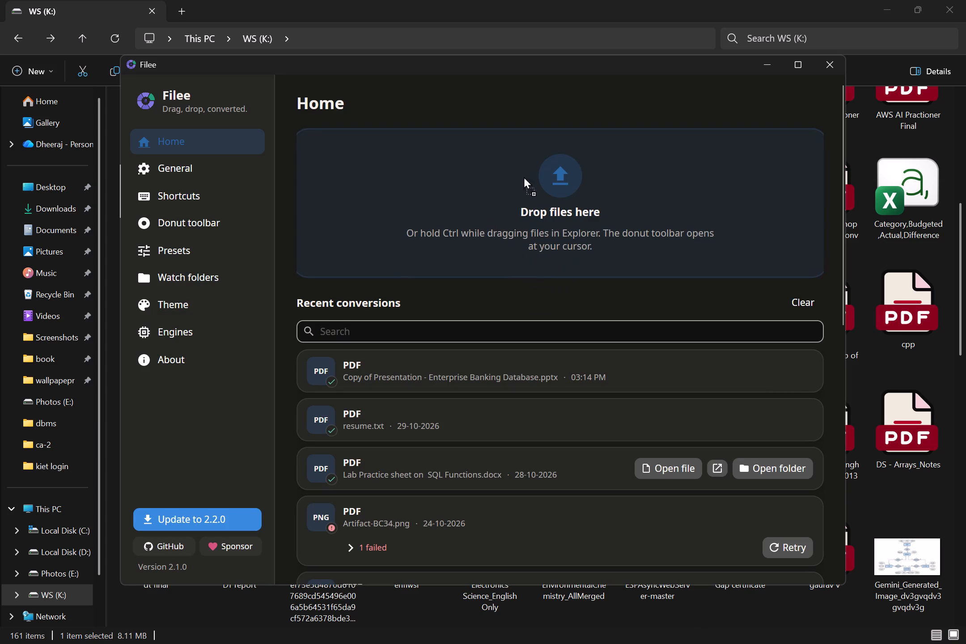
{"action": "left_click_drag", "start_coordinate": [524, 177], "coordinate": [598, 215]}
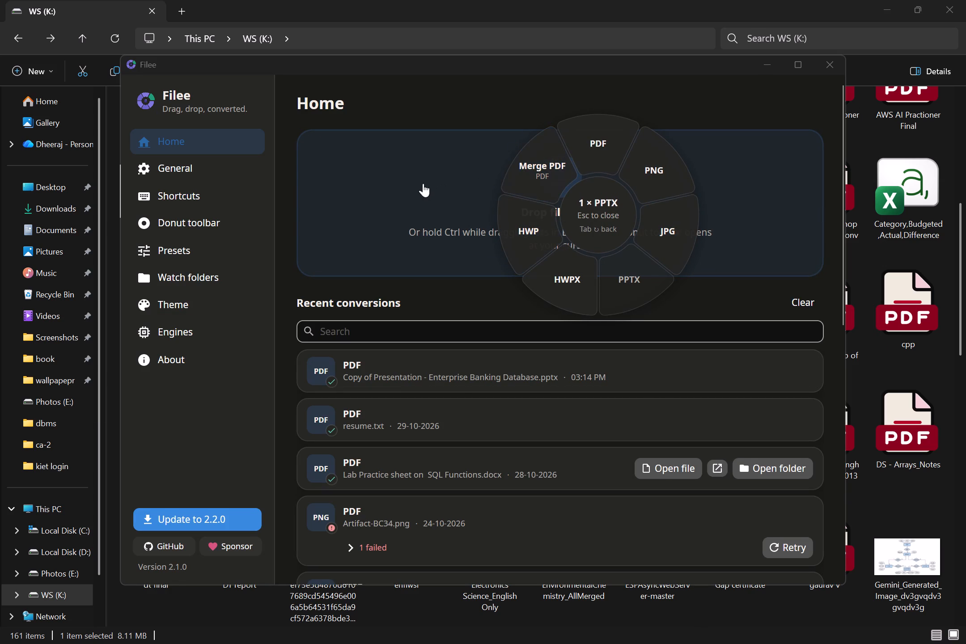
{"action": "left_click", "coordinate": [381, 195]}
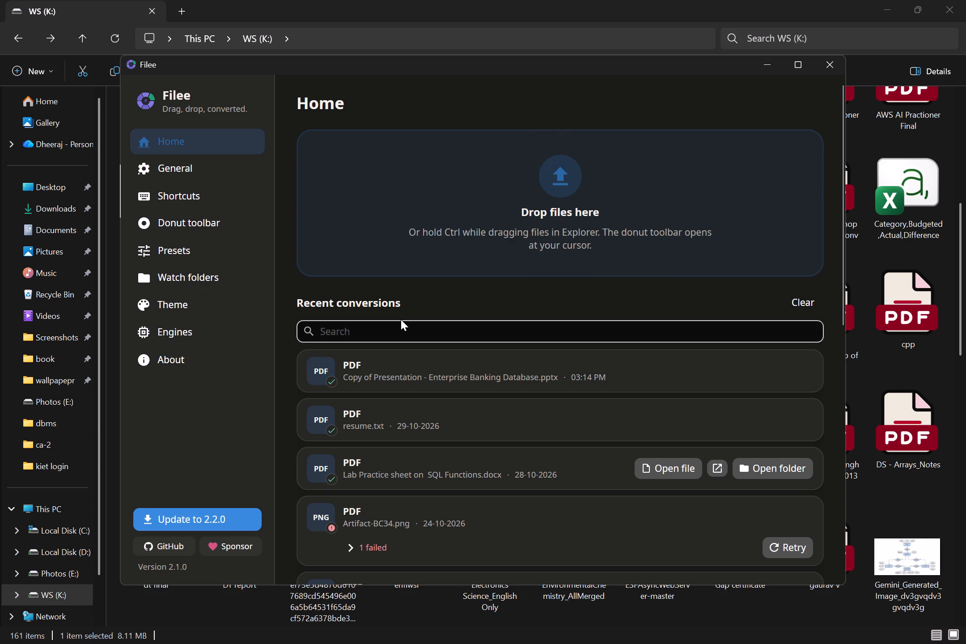
Examine Filee's recent conversions, including the entry for the Copy of Presentation - Enterprise Banking Database PPTX.
{"action": "scroll", "coordinate": [466, 414], "scroll_direction": "down", "scroll_amount": 7}
{"action": "scroll", "coordinate": [429, 409], "scroll_direction": "down", "scroll_amount": 1}
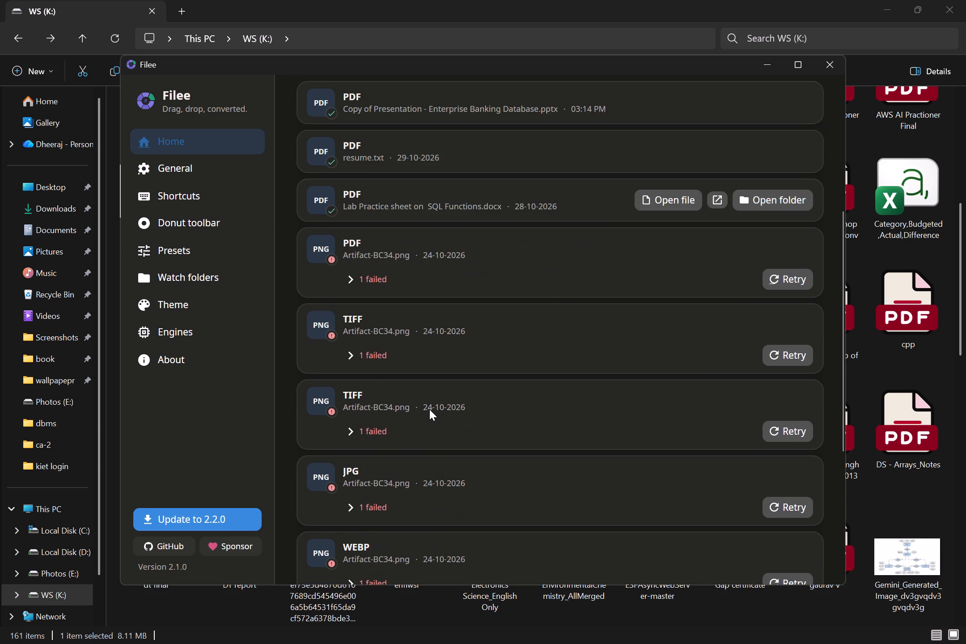
{"action": "scroll", "coordinate": [429, 409], "scroll_direction": "down", "scroll_amount": 14}
{"action": "scroll", "coordinate": [422, 416], "scroll_direction": "up", "scroll_amount": 13}
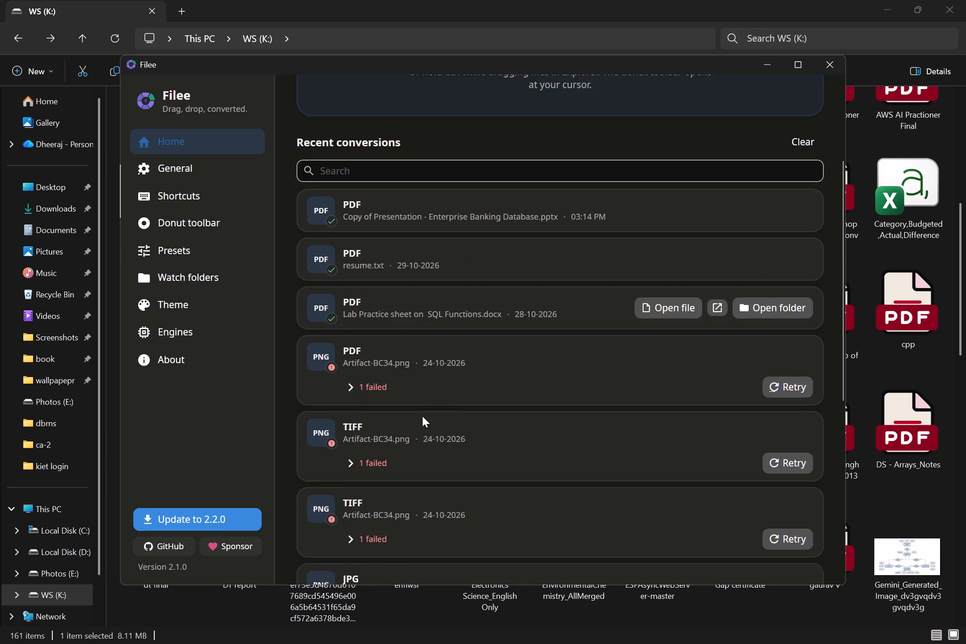
{"action": "scroll", "coordinate": [422, 416], "scroll_direction": "up", "scroll_amount": 3}
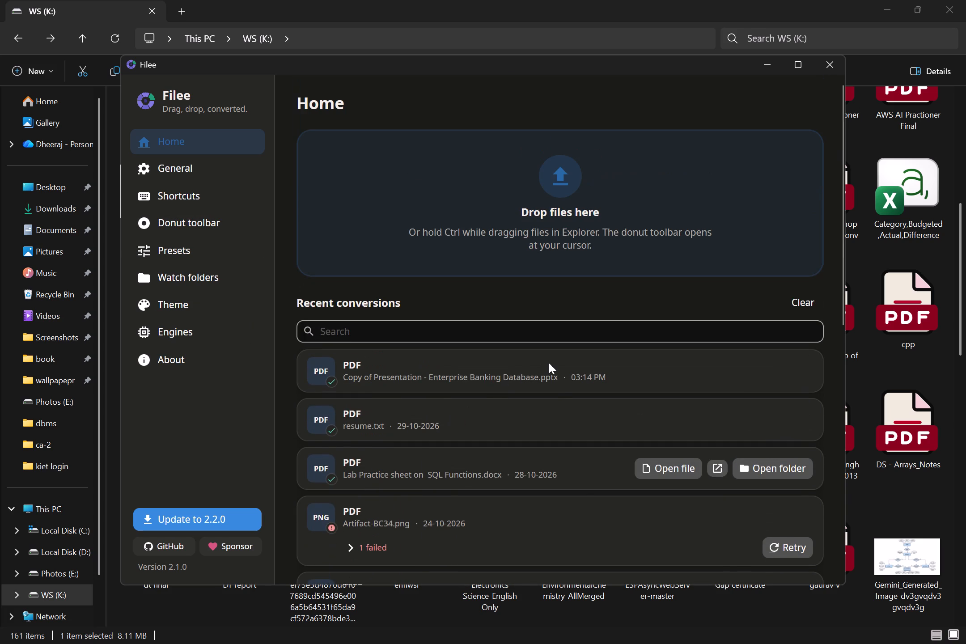
{"action": "left_click", "coordinate": [453, 369]}
{"action": "left_click", "coordinate": [207, 449]}
Inspect the PDF profile's presets in Filee's Donut toolbar settings.
{"action": "left_click", "coordinate": [211, 235]}
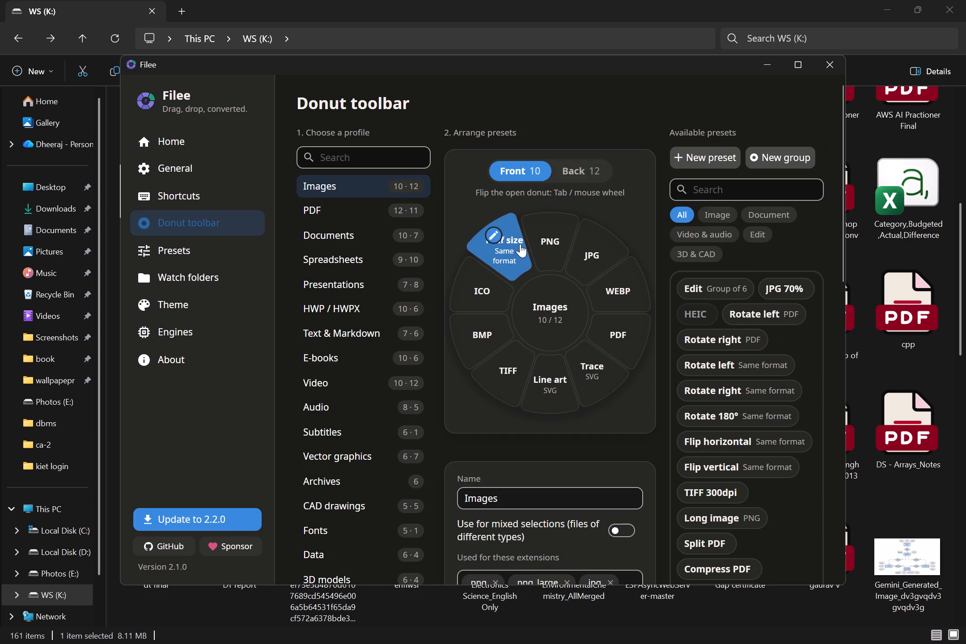
{"action": "left_click", "coordinate": [389, 204]}
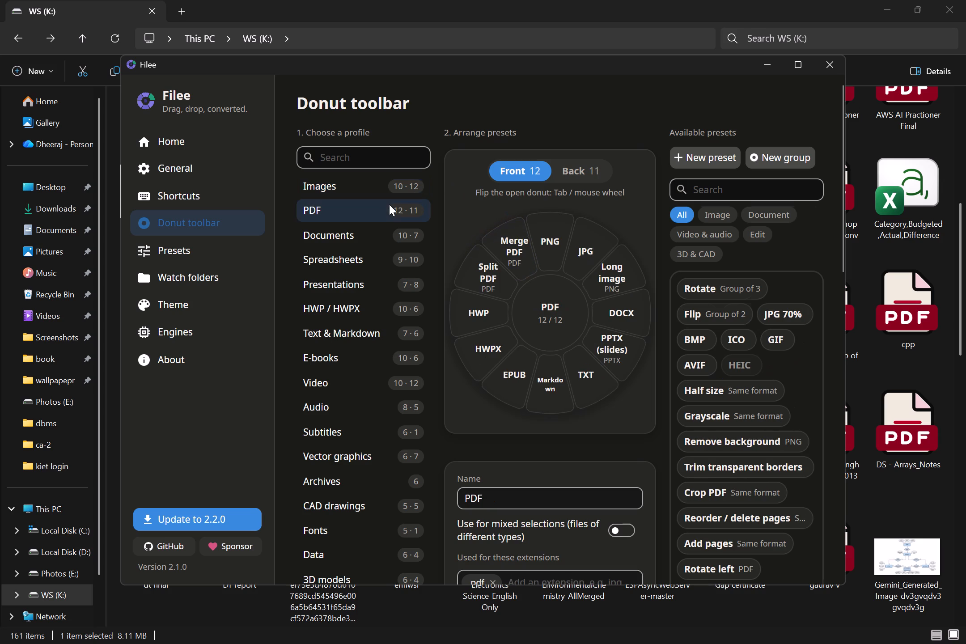
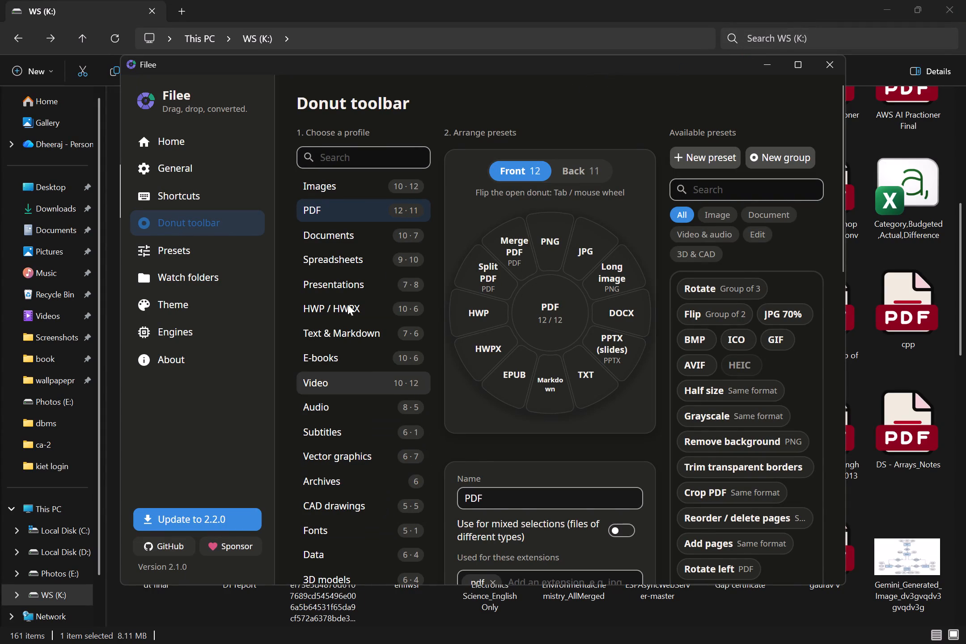
Inspect the Presentations profile's presets in the Donut toolbar settings.
{"action": "scroll", "coordinate": [362, 279], "scroll_direction": "down", "scroll_amount": 5}
{"action": "scroll", "coordinate": [385, 407], "scroll_direction": "up", "scroll_amount": 4}
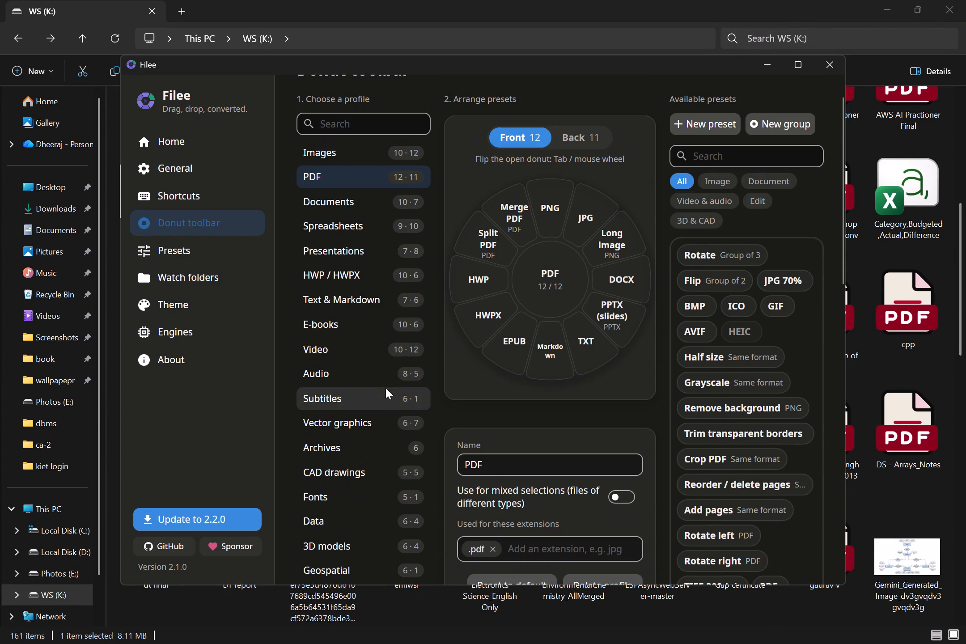
{"action": "left_click", "coordinate": [396, 248]}
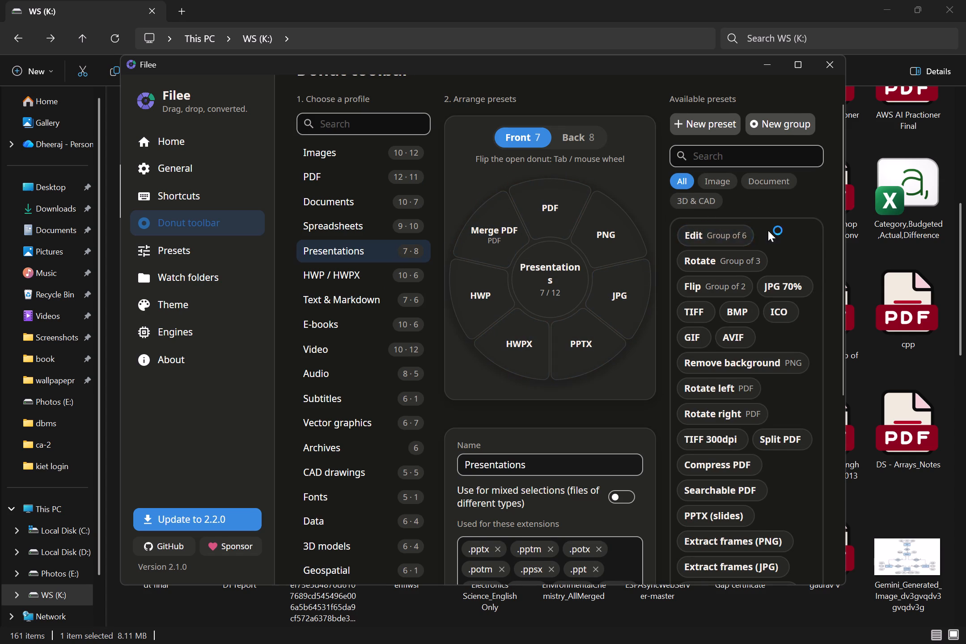
In the PDF profile's front donut, remove the HWPX preset and add the Half size preset beside TXT.
{"action": "left_click", "coordinate": [351, 178]}
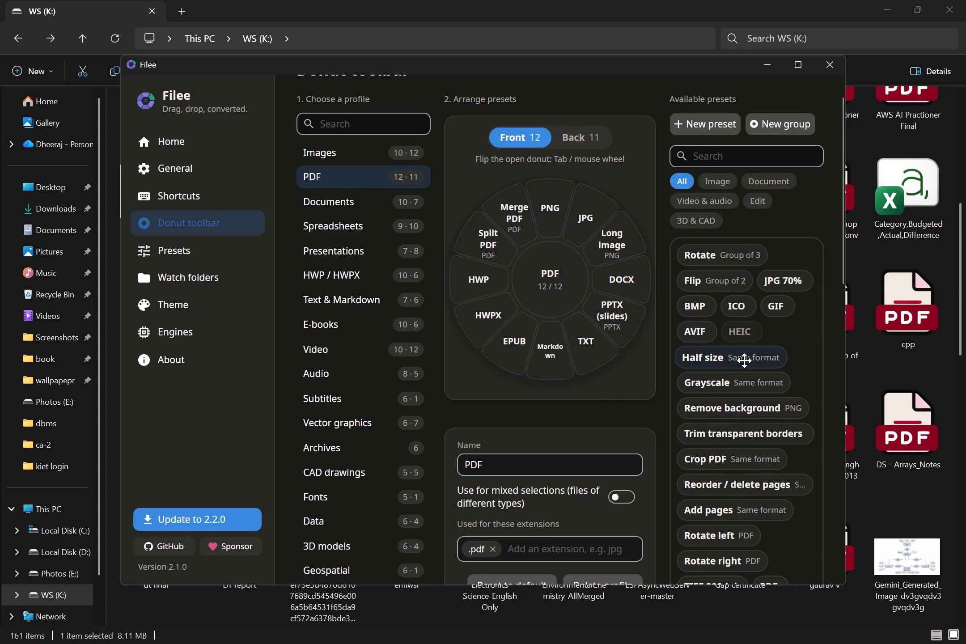
{"action": "left_click_drag", "start_coordinate": [744, 360], "coordinate": [536, 246]}
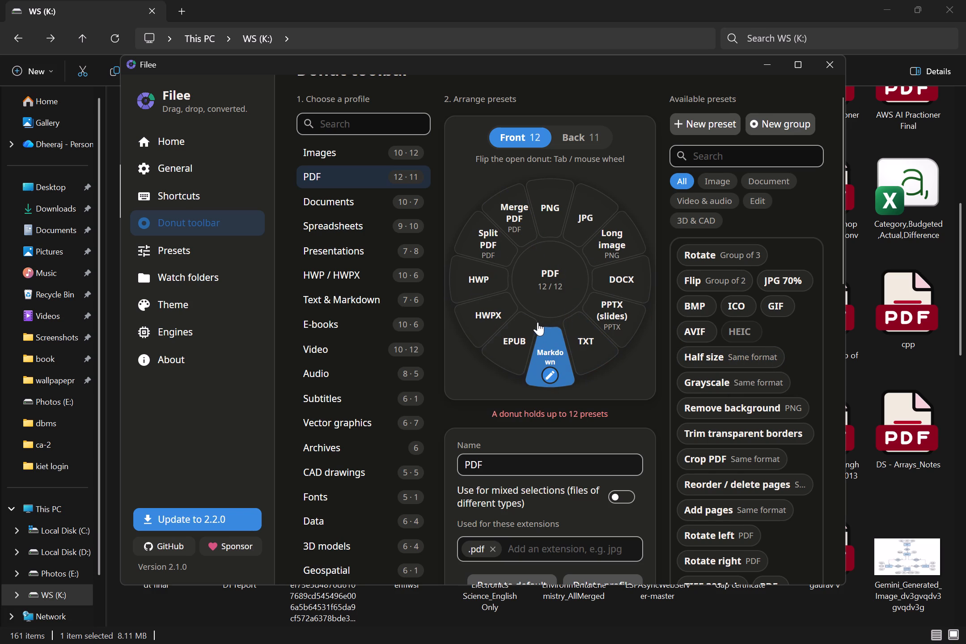
{"action": "left_click_drag", "start_coordinate": [494, 306], "coordinate": [715, 352]}
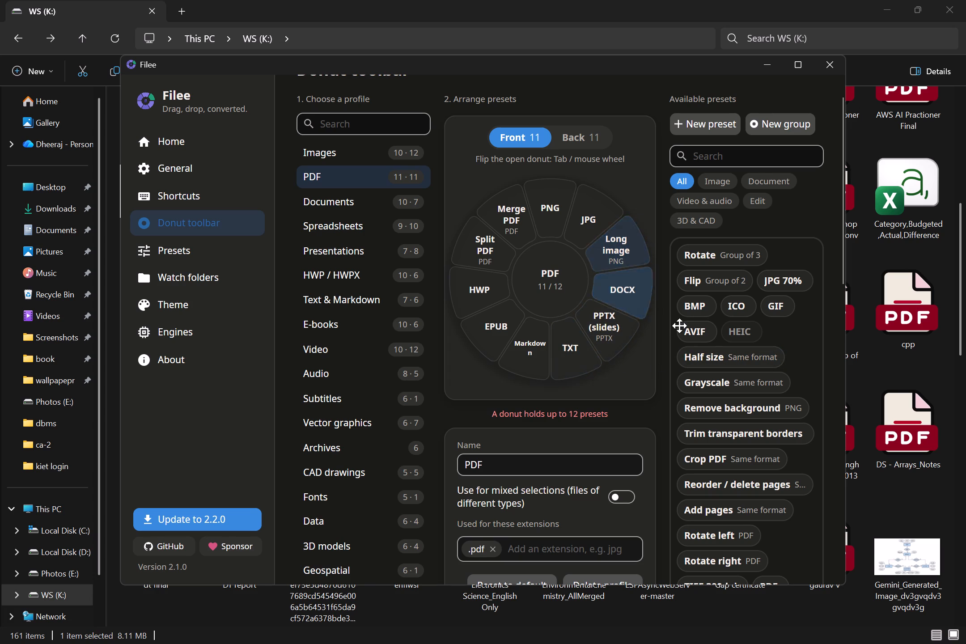
{"action": "left_click_drag", "start_coordinate": [697, 361], "coordinate": [627, 110]}
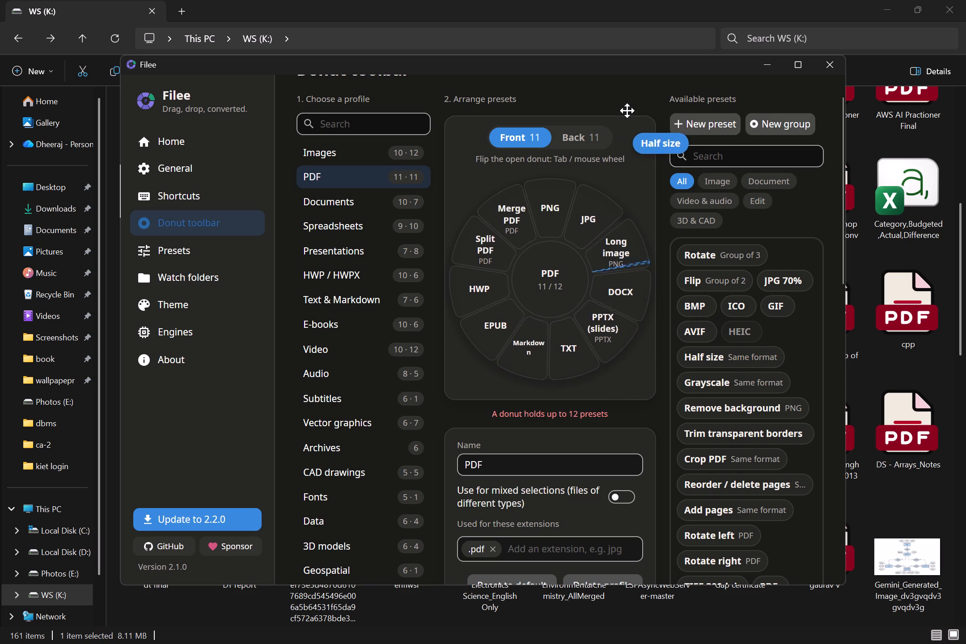
{"action": "left_click_drag", "start_coordinate": [627, 110], "coordinate": [572, 325]}
{"action": "left_click_drag", "start_coordinate": [574, 334], "coordinate": [579, 330]}
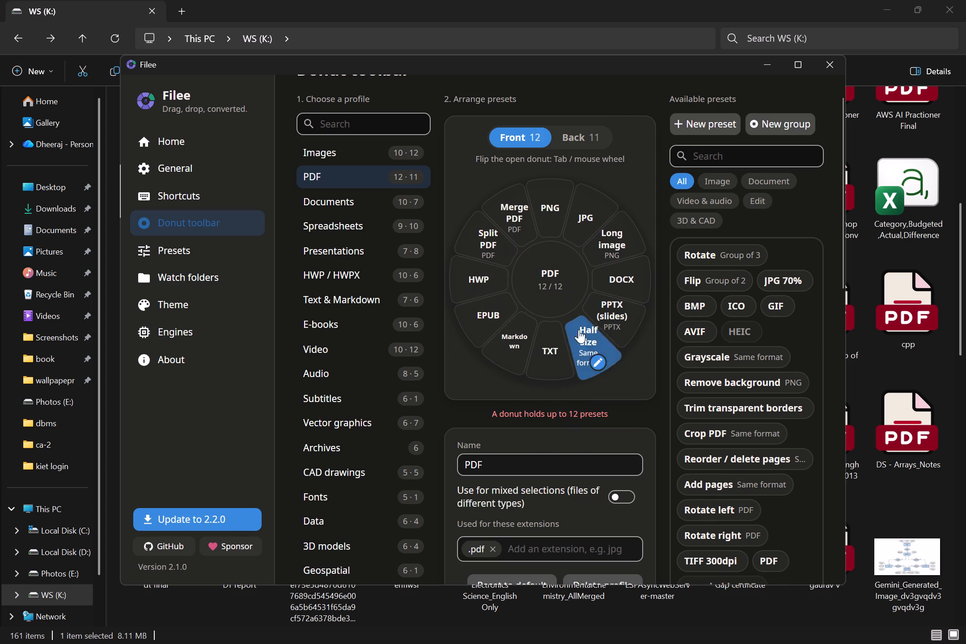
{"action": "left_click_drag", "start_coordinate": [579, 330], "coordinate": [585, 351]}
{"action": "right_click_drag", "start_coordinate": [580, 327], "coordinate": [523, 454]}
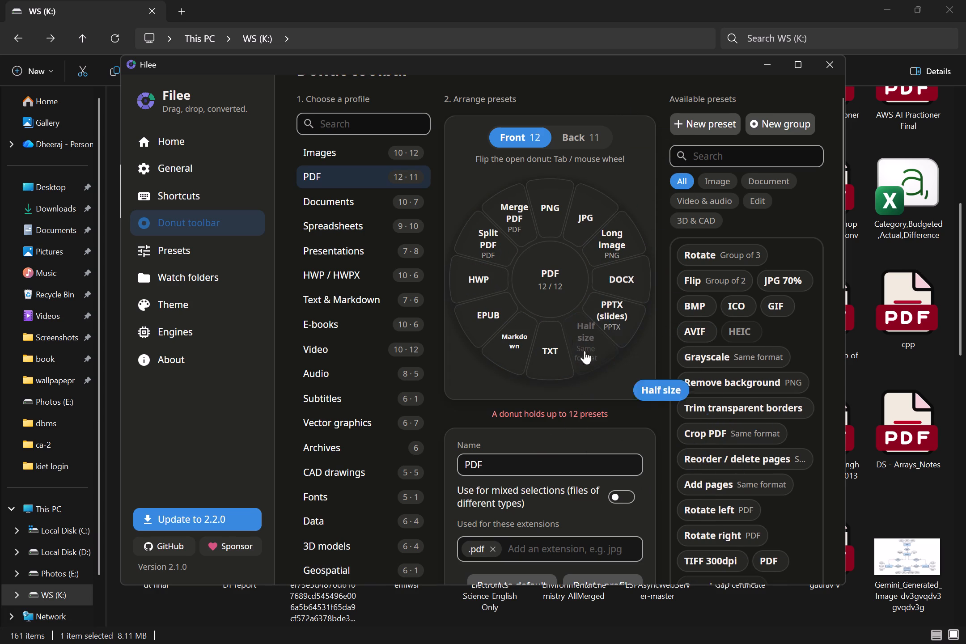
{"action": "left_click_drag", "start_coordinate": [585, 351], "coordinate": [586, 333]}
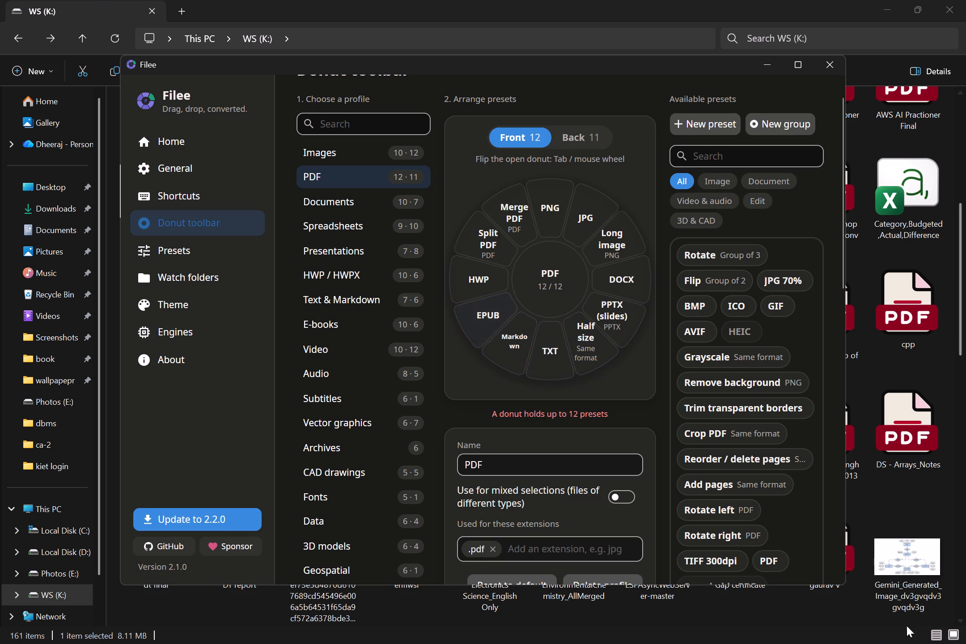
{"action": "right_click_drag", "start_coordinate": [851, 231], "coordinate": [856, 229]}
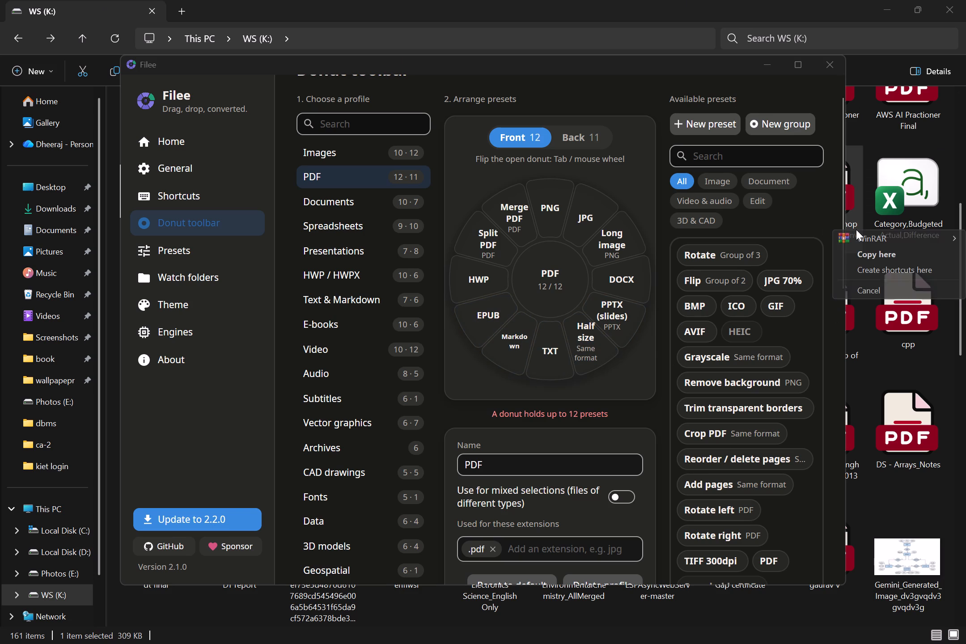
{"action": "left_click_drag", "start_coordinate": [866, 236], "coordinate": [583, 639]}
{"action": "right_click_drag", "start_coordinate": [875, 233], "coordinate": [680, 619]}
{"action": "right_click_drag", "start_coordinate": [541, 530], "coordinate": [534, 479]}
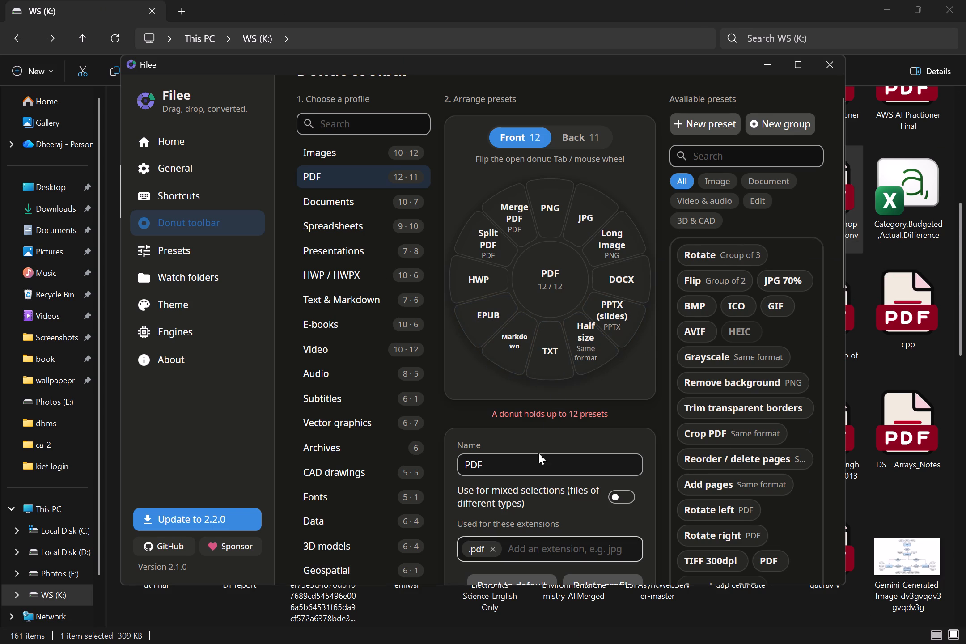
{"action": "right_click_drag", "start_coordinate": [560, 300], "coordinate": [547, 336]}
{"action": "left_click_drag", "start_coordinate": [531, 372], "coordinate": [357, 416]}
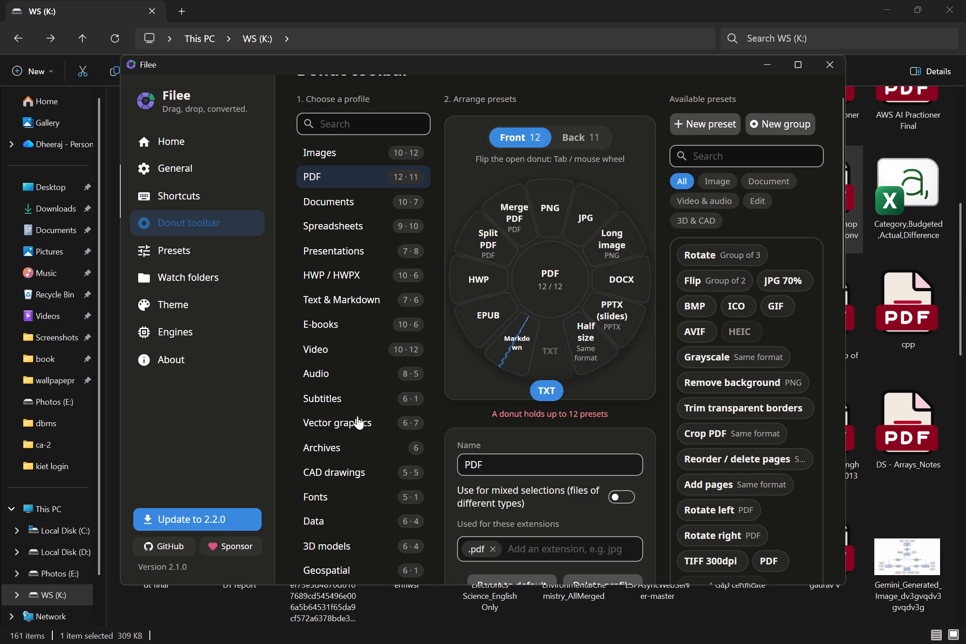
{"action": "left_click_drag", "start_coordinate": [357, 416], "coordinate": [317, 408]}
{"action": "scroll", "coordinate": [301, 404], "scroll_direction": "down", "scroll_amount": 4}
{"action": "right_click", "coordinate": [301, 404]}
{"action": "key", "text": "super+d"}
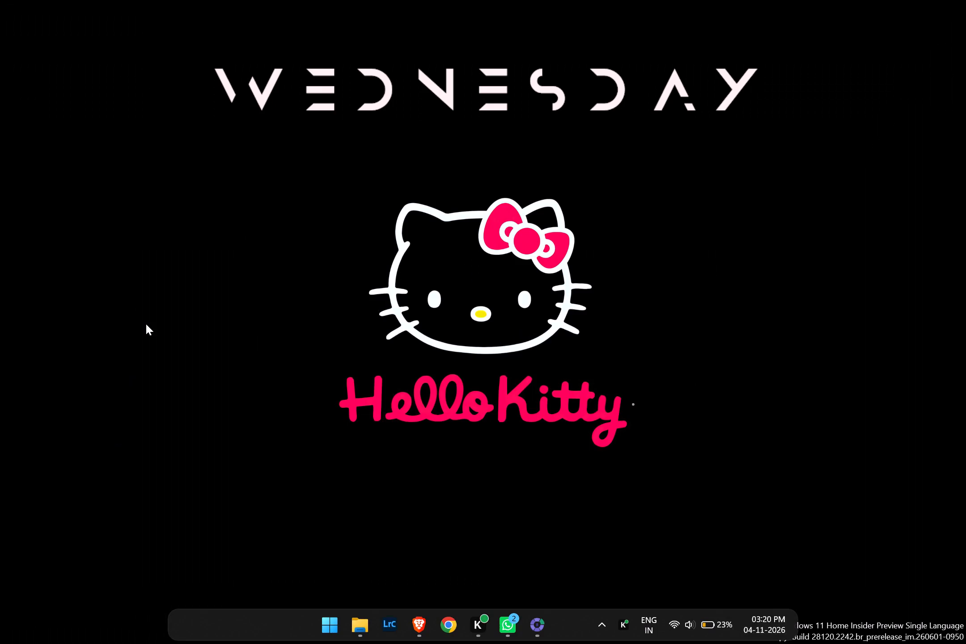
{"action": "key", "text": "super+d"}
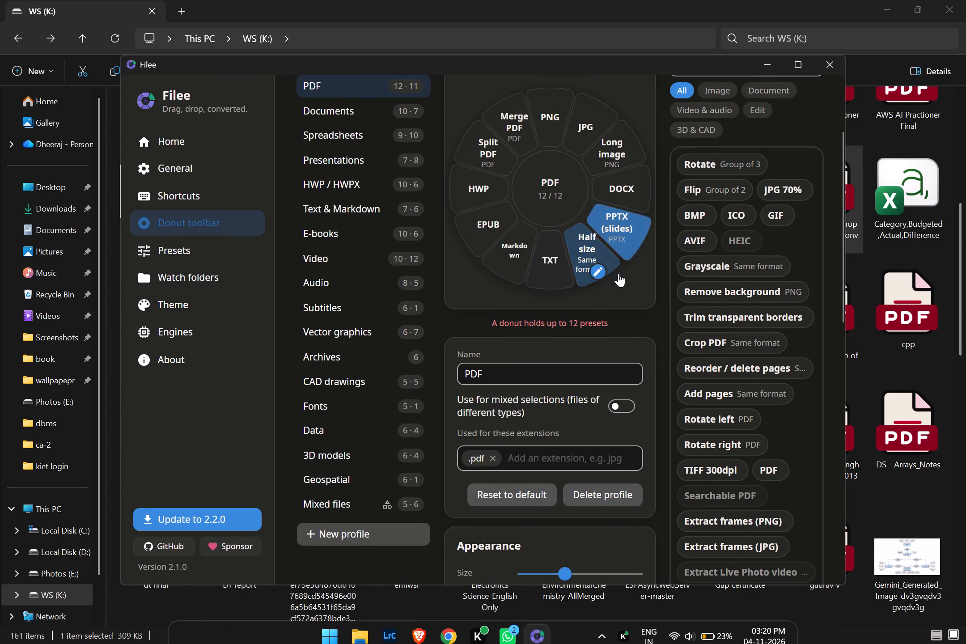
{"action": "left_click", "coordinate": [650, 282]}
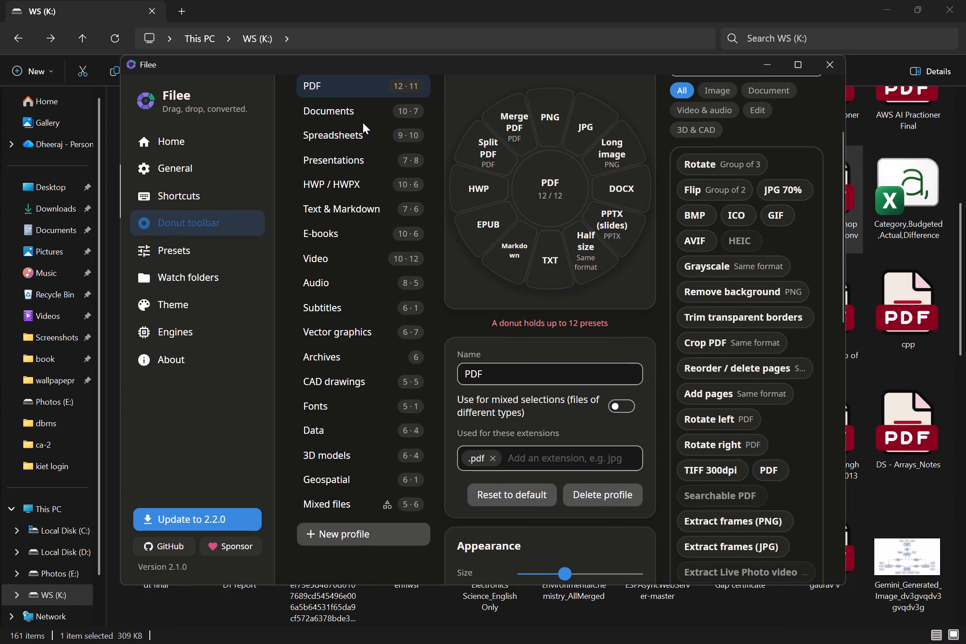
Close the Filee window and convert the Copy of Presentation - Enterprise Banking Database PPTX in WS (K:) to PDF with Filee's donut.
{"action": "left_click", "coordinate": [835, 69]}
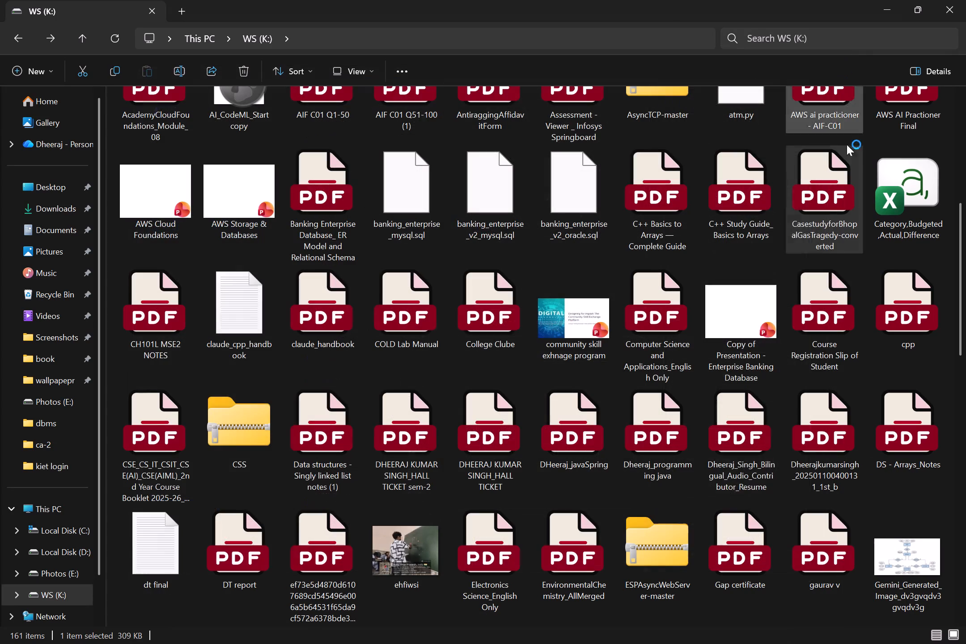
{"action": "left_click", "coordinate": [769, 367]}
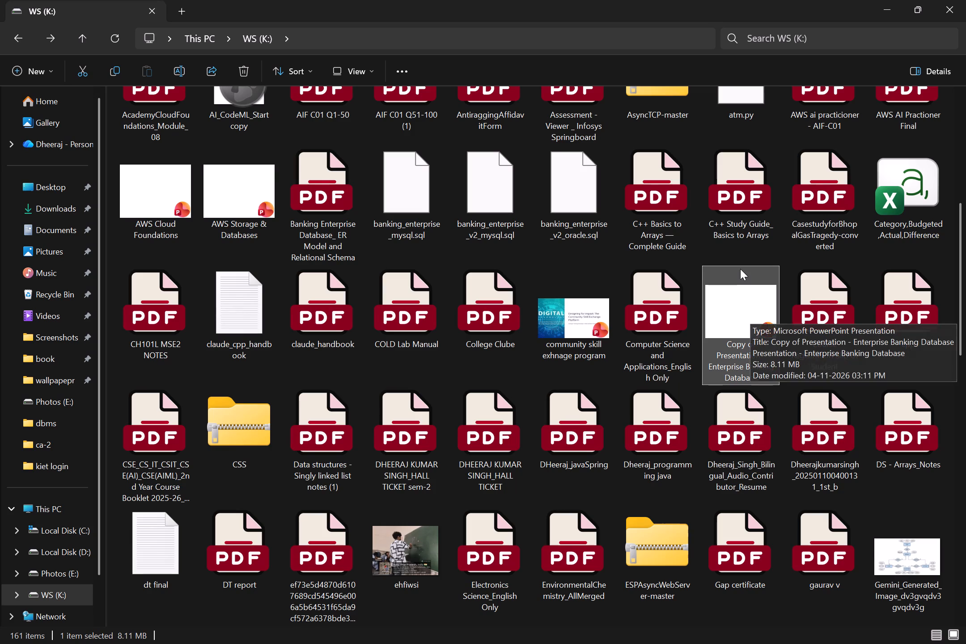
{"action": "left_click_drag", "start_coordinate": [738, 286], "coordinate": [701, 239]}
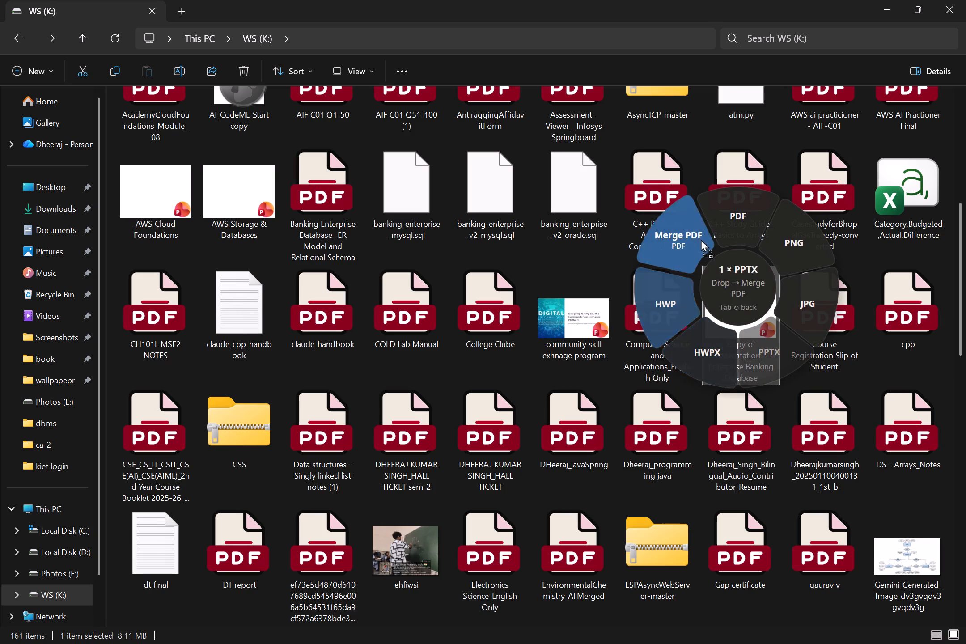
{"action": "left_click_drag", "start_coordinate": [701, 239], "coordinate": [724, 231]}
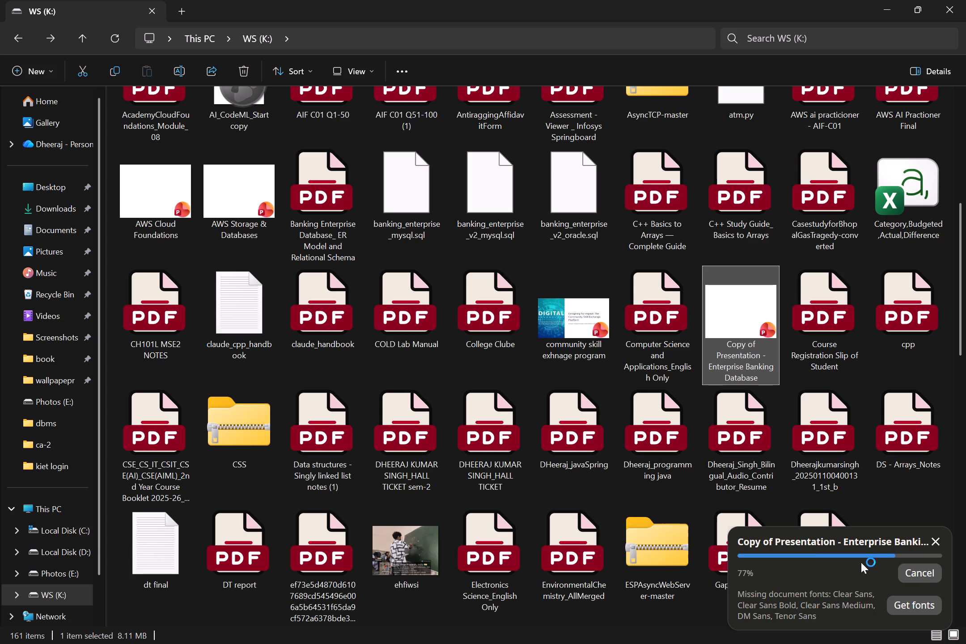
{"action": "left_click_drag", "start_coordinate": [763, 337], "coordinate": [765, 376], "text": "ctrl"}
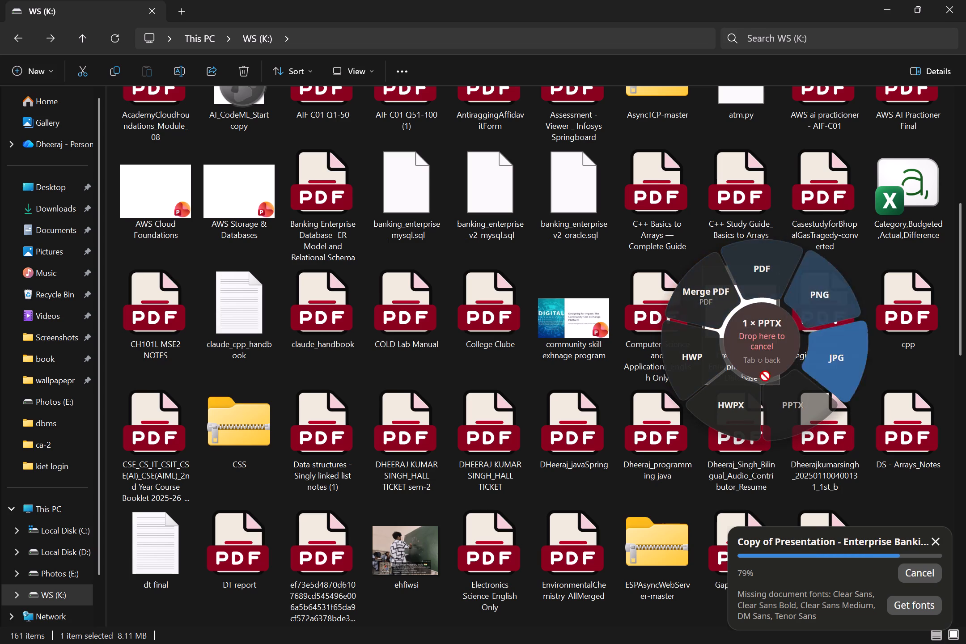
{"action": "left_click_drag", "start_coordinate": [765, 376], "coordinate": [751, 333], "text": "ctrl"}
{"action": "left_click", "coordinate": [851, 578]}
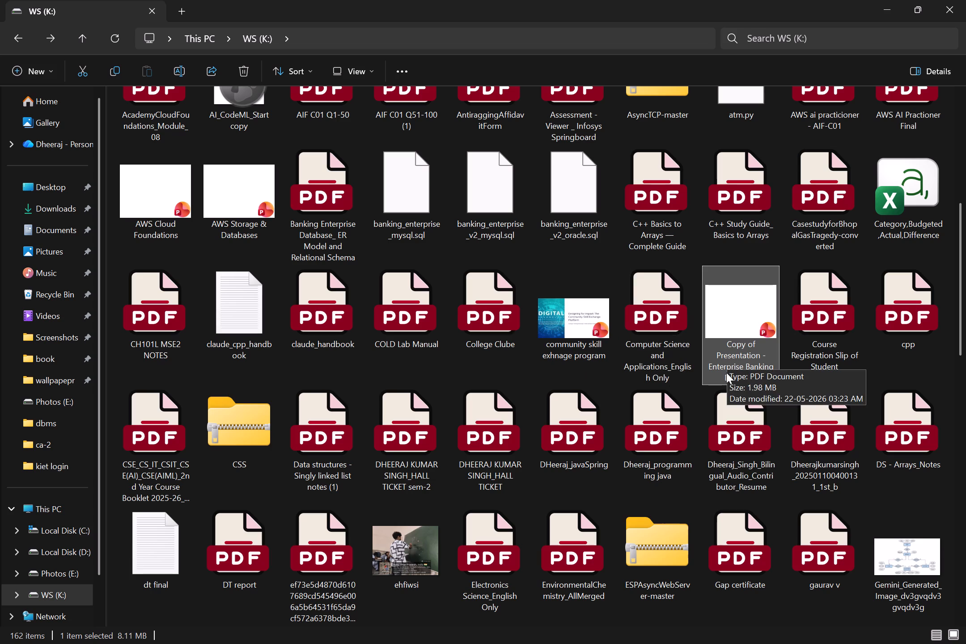
Open the newly converted Copy of Presentation - Enterprise Banking Database PDF, check how its slides render, and close it.
{"action": "scroll", "coordinate": [758, 373], "scroll_direction": "down", "scroll_amount": 5}
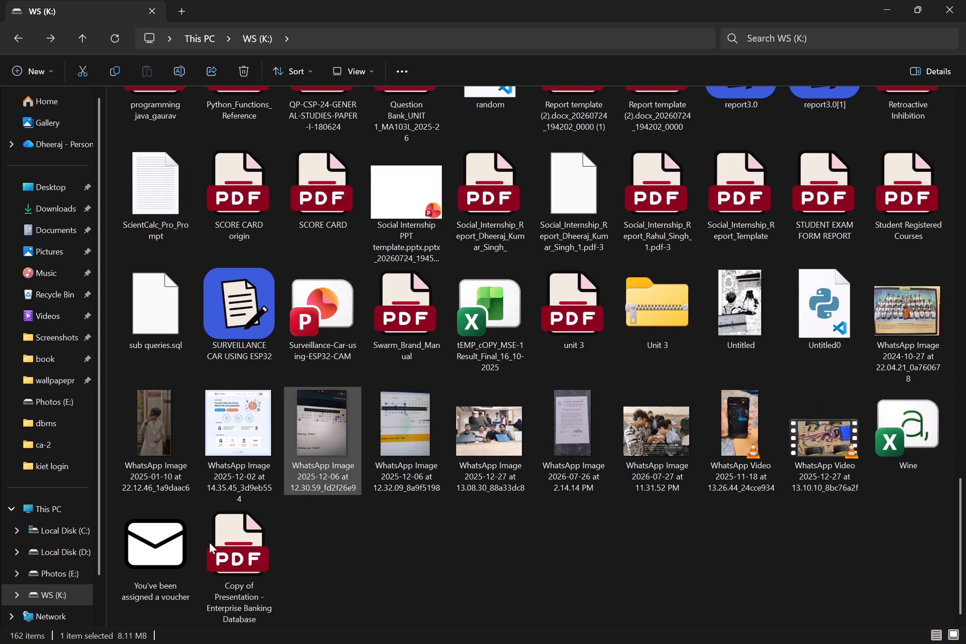
{"action": "left_click", "coordinate": [243, 547]}
{"action": "double_click", "coordinate": [246, 547]}
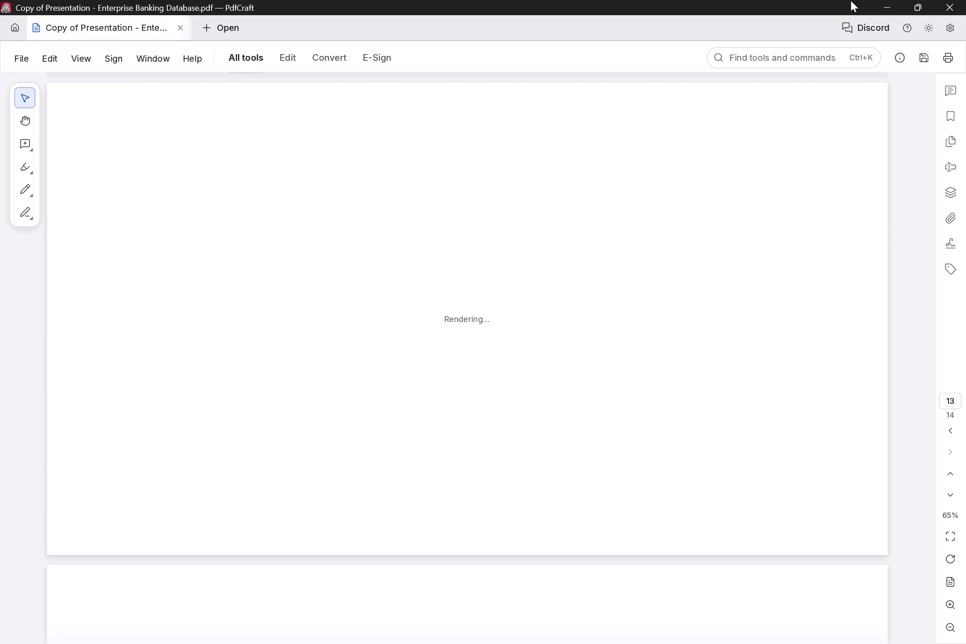
{"action": "scroll", "coordinate": [666, 310], "scroll_direction": "down", "scroll_amount": 16}
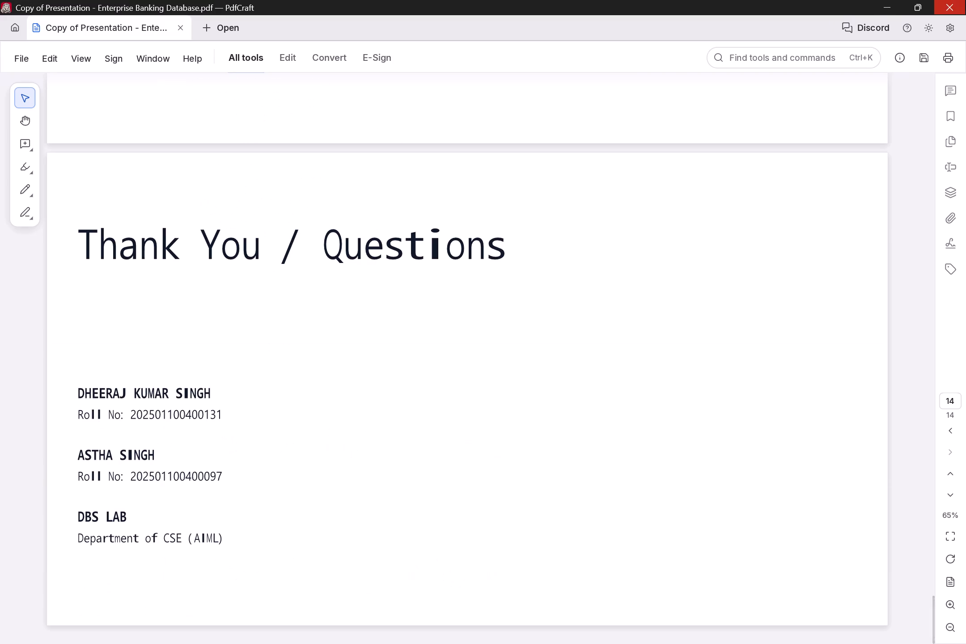
{"action": "left_click", "coordinate": [965, 0]}
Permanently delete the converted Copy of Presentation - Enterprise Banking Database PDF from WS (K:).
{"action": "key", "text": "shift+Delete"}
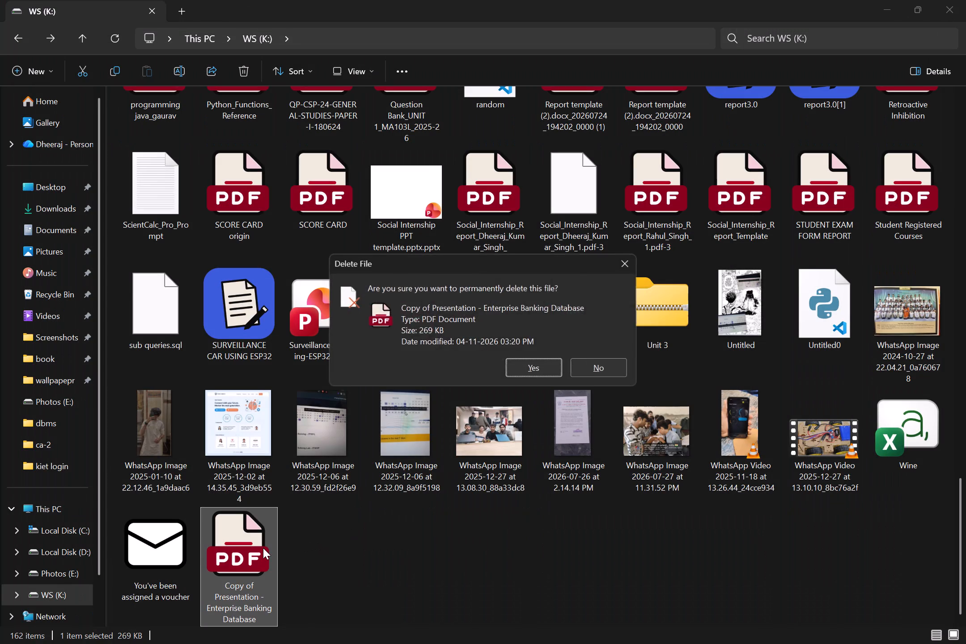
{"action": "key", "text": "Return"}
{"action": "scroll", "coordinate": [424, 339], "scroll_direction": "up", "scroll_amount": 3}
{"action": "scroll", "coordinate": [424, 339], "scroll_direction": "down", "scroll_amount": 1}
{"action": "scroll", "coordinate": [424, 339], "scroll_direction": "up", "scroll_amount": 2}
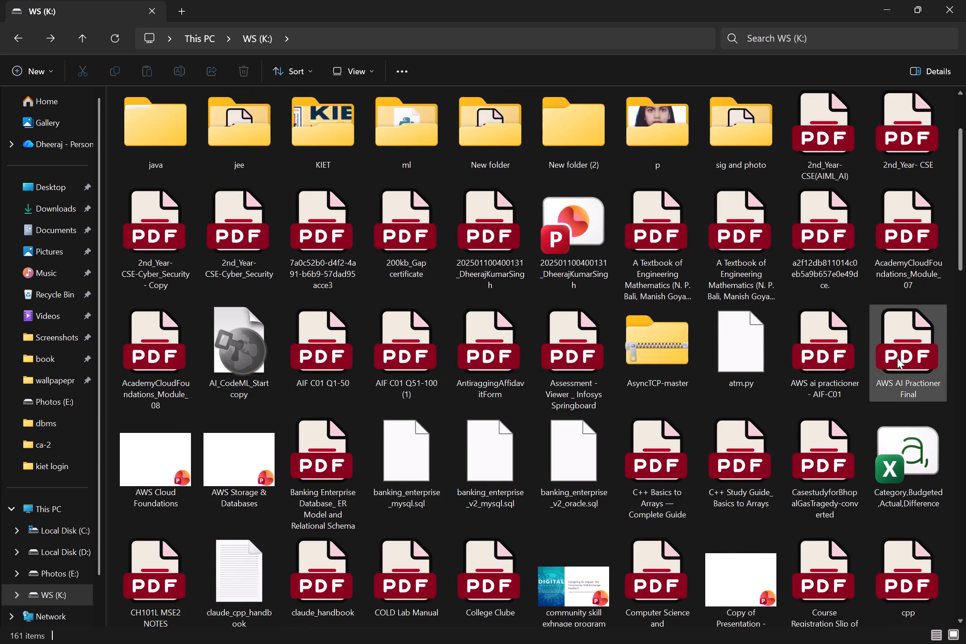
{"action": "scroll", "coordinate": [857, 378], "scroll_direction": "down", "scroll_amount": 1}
{"action": "key", "text": "alt+Tab"}
{"action": "key", "text": "alt+Tab"}
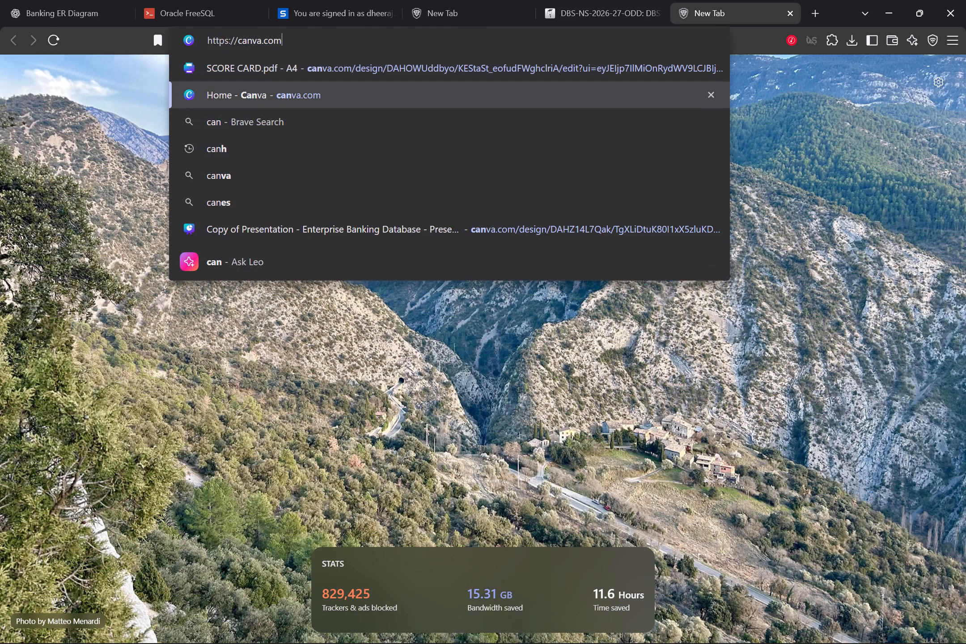
{"action": "key", "text": "Return"}
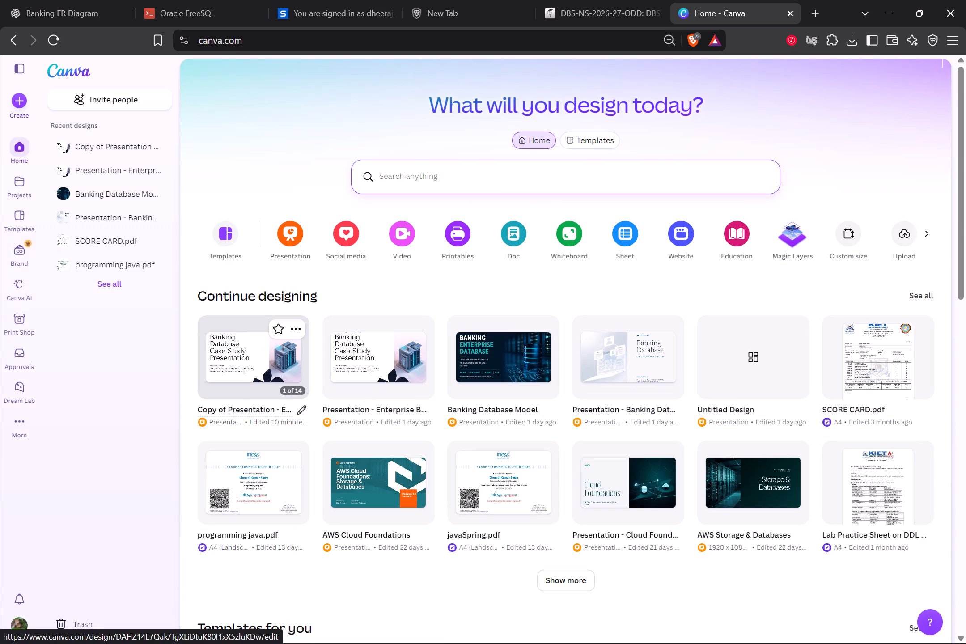
Open the Copy of Presentation - Enterprise Banking Database design for editing and close the Canva home tab.
{"action": "left_click", "coordinate": [245, 358]}
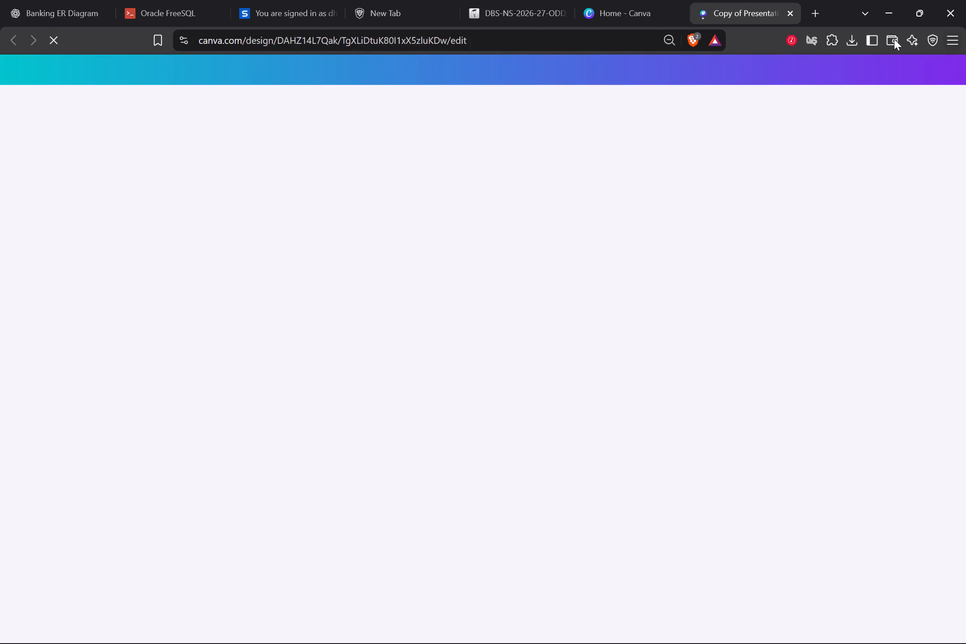
{"action": "middle_click", "coordinate": [643, 1]}
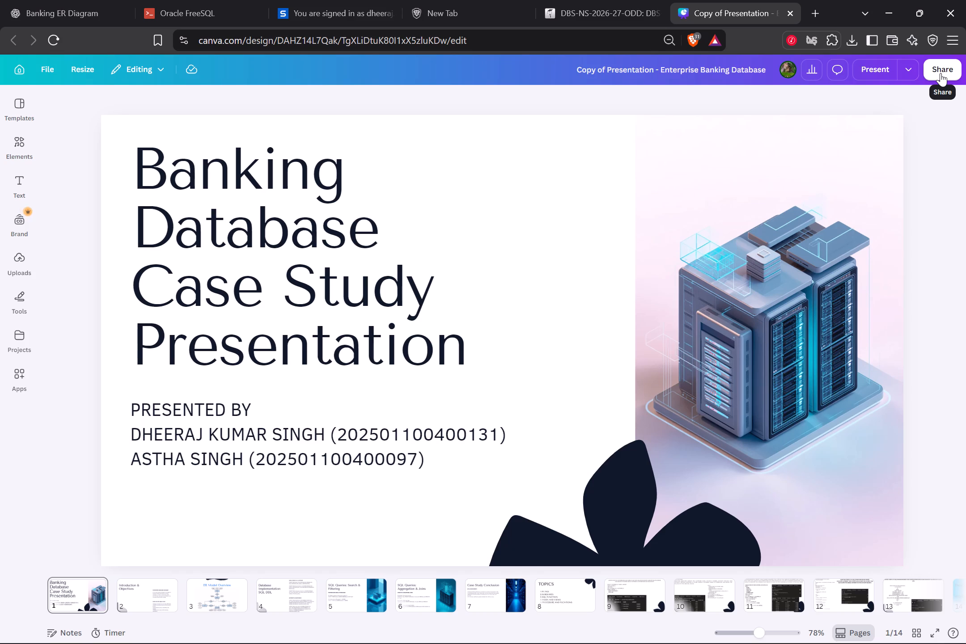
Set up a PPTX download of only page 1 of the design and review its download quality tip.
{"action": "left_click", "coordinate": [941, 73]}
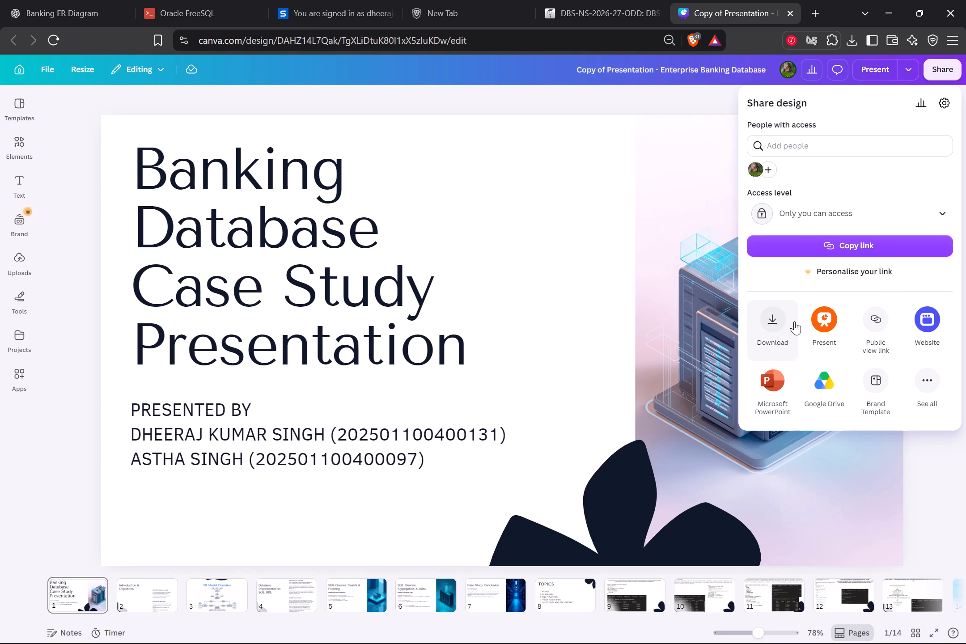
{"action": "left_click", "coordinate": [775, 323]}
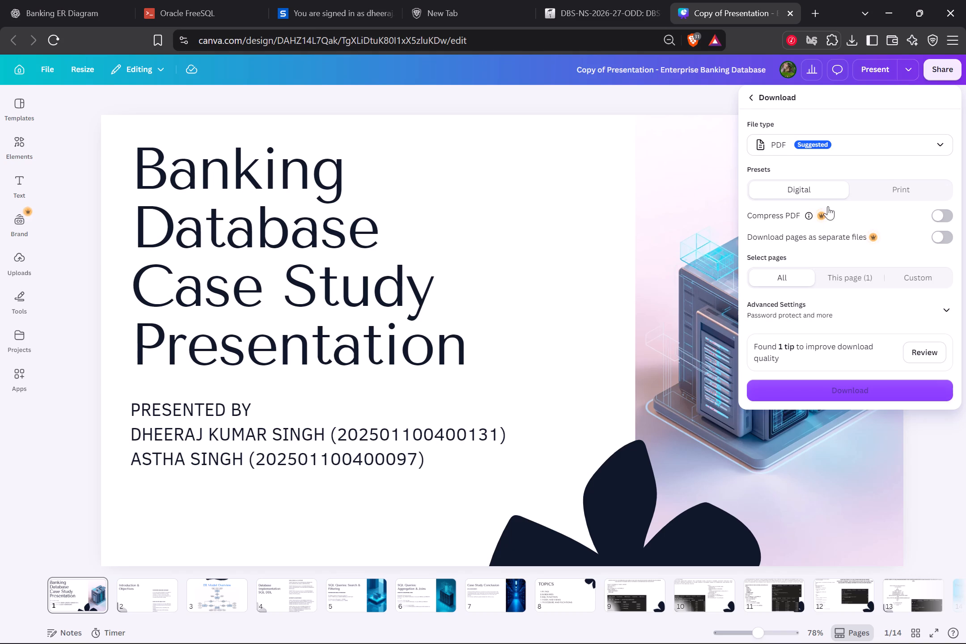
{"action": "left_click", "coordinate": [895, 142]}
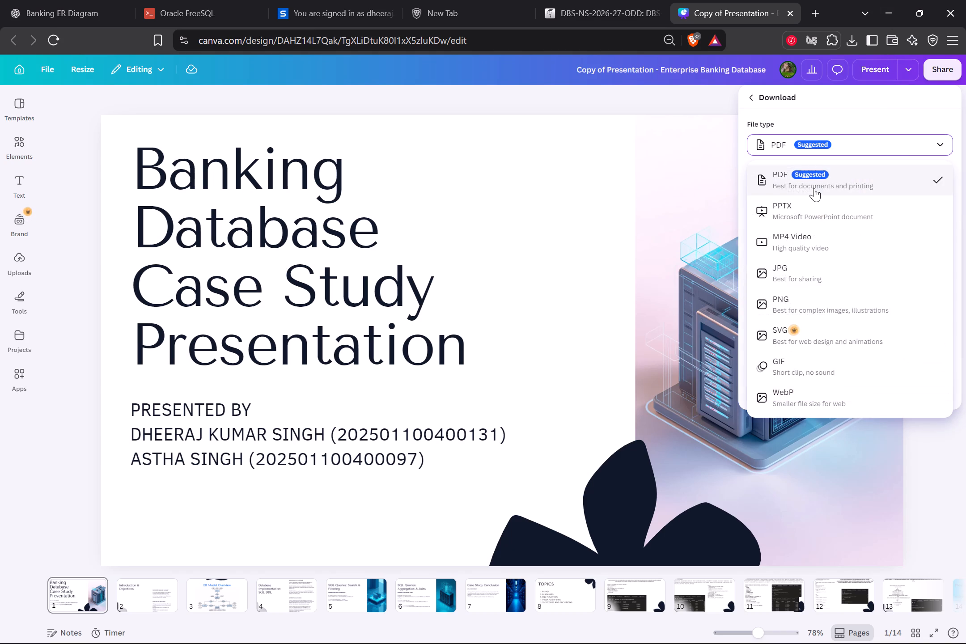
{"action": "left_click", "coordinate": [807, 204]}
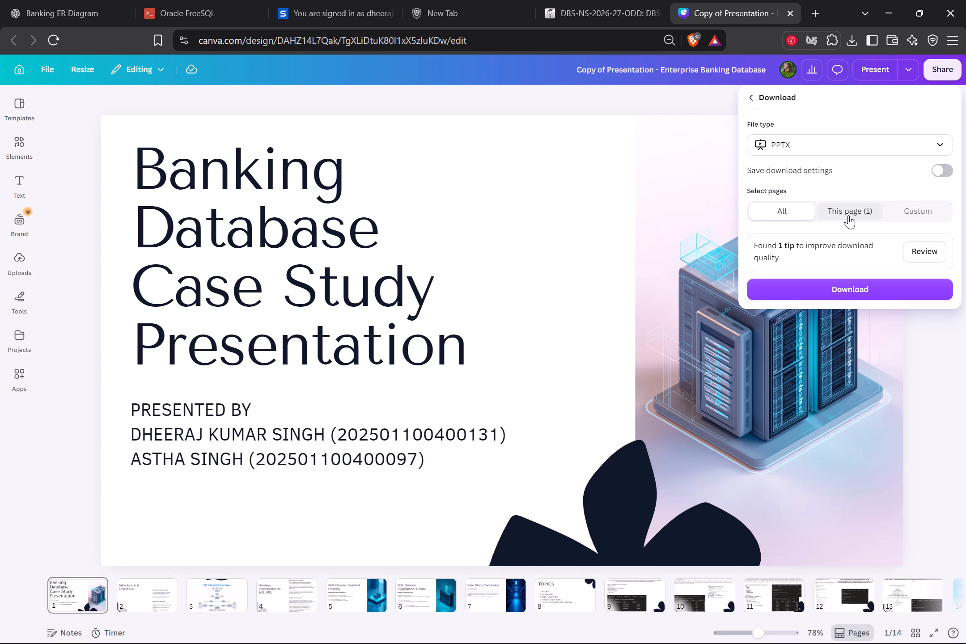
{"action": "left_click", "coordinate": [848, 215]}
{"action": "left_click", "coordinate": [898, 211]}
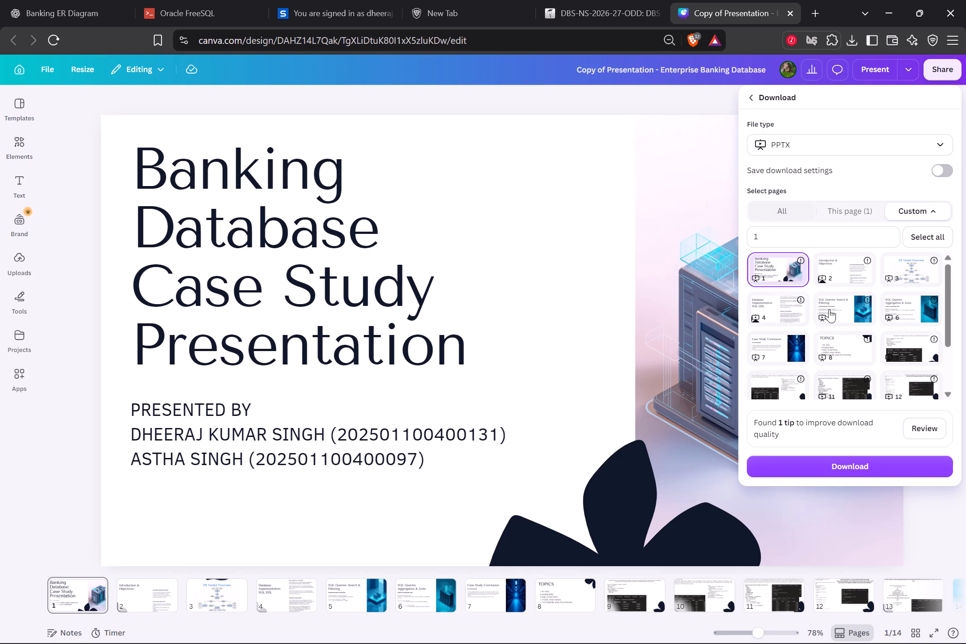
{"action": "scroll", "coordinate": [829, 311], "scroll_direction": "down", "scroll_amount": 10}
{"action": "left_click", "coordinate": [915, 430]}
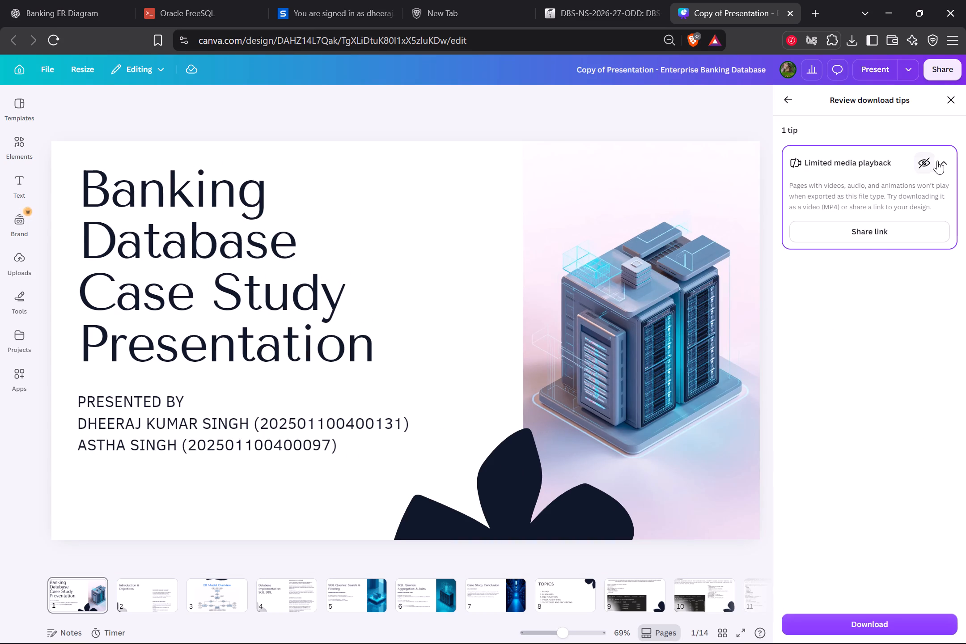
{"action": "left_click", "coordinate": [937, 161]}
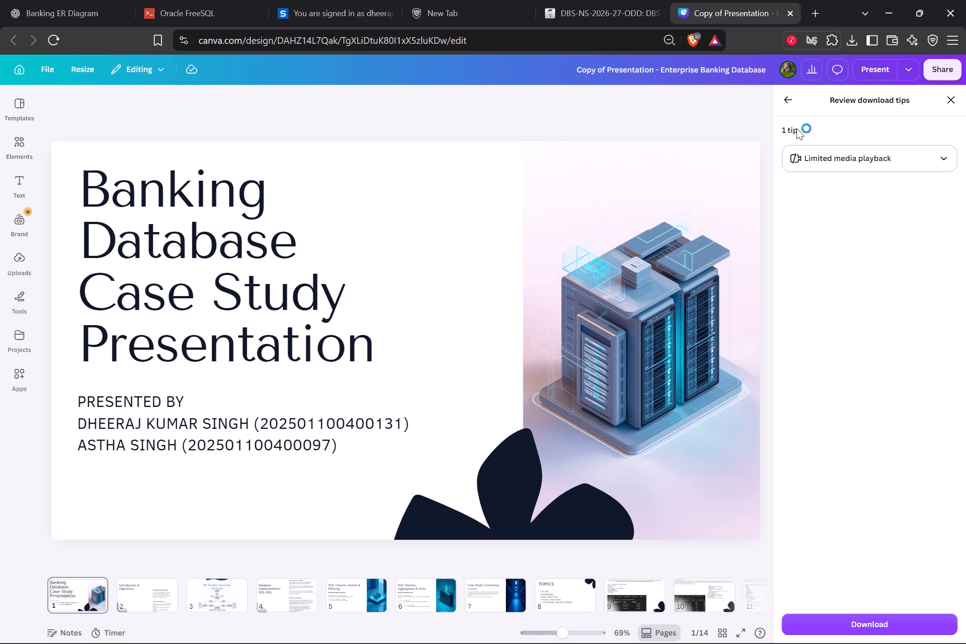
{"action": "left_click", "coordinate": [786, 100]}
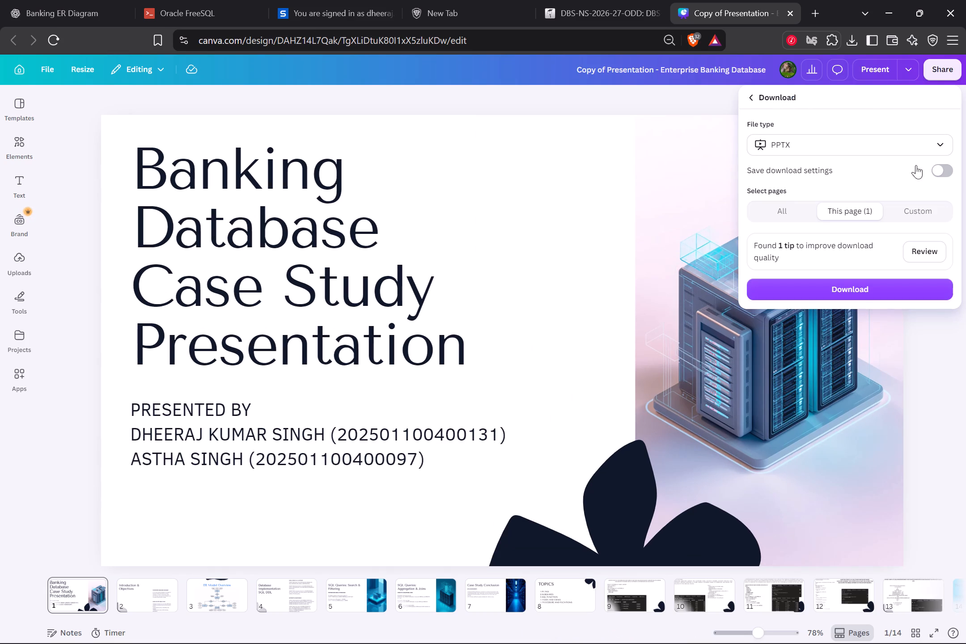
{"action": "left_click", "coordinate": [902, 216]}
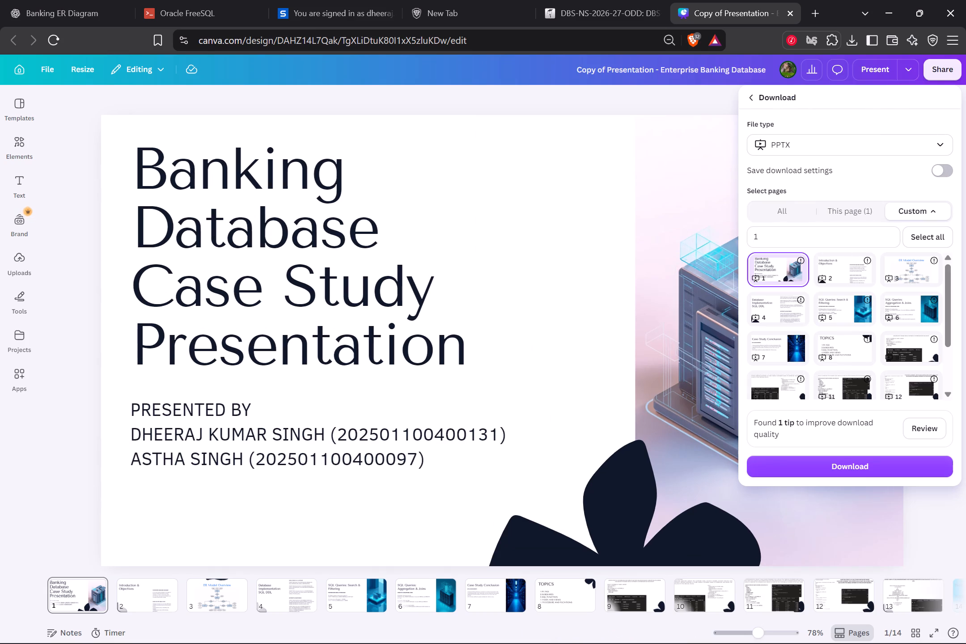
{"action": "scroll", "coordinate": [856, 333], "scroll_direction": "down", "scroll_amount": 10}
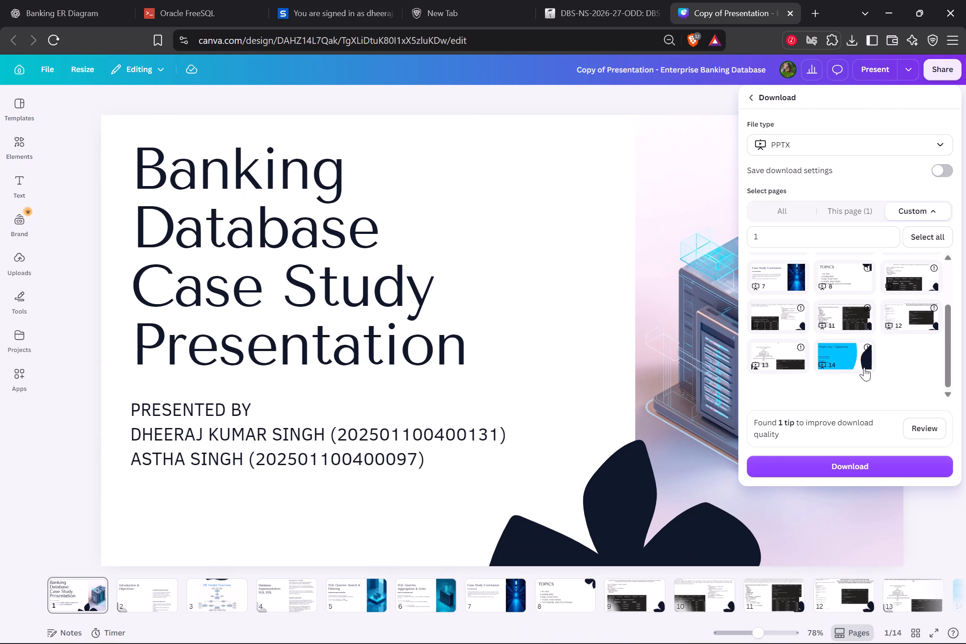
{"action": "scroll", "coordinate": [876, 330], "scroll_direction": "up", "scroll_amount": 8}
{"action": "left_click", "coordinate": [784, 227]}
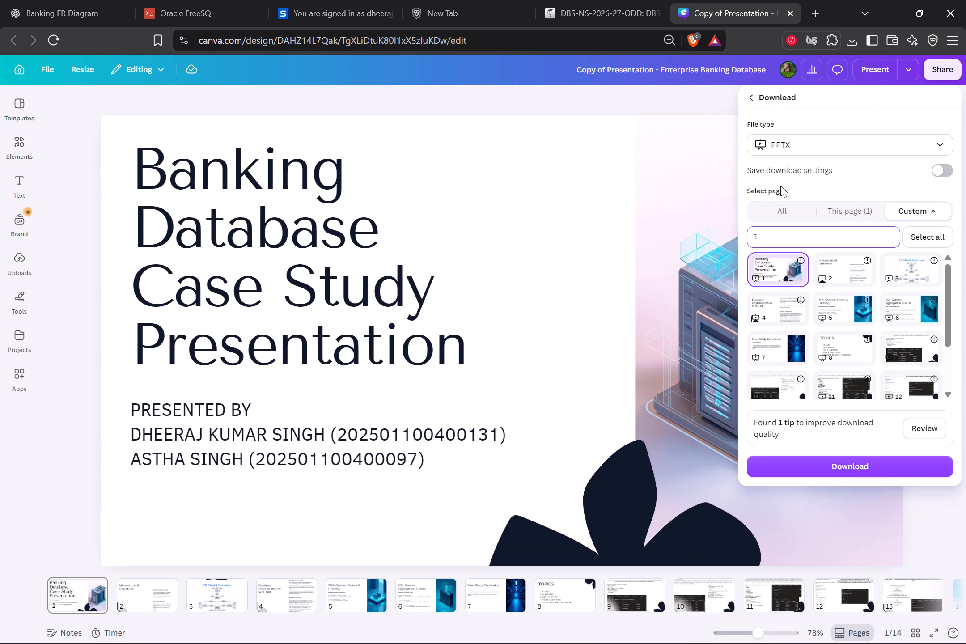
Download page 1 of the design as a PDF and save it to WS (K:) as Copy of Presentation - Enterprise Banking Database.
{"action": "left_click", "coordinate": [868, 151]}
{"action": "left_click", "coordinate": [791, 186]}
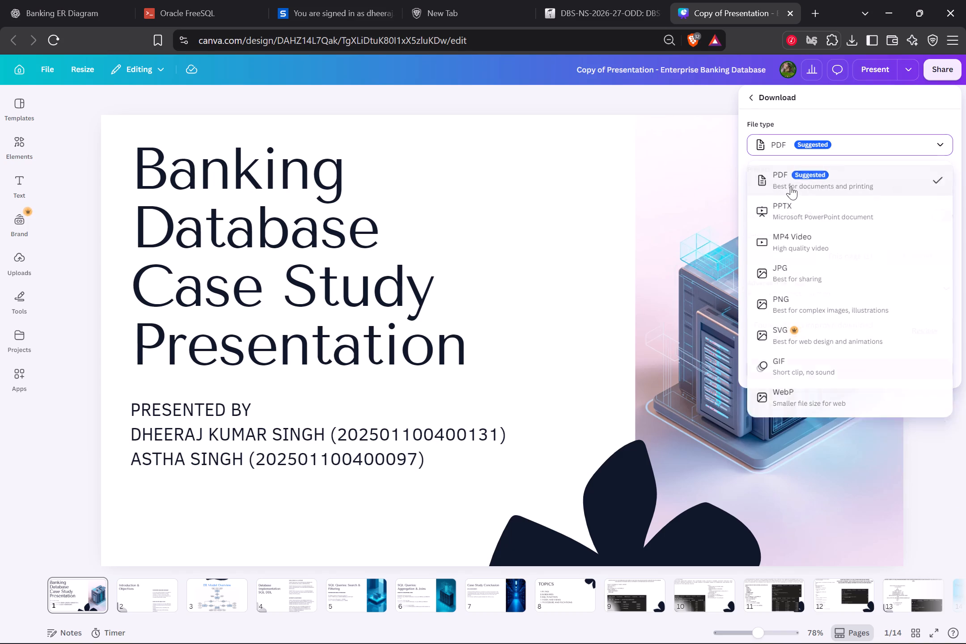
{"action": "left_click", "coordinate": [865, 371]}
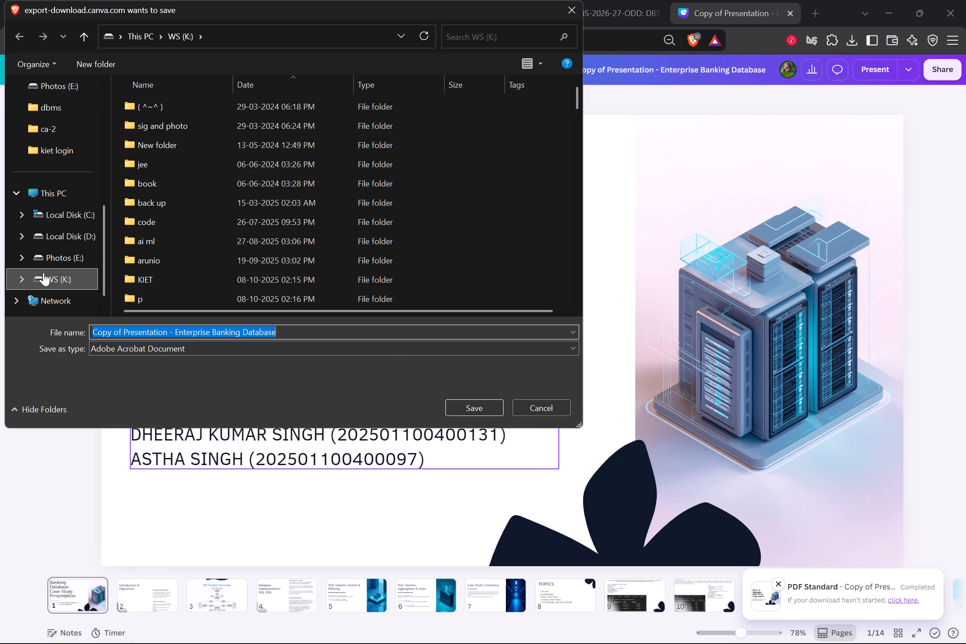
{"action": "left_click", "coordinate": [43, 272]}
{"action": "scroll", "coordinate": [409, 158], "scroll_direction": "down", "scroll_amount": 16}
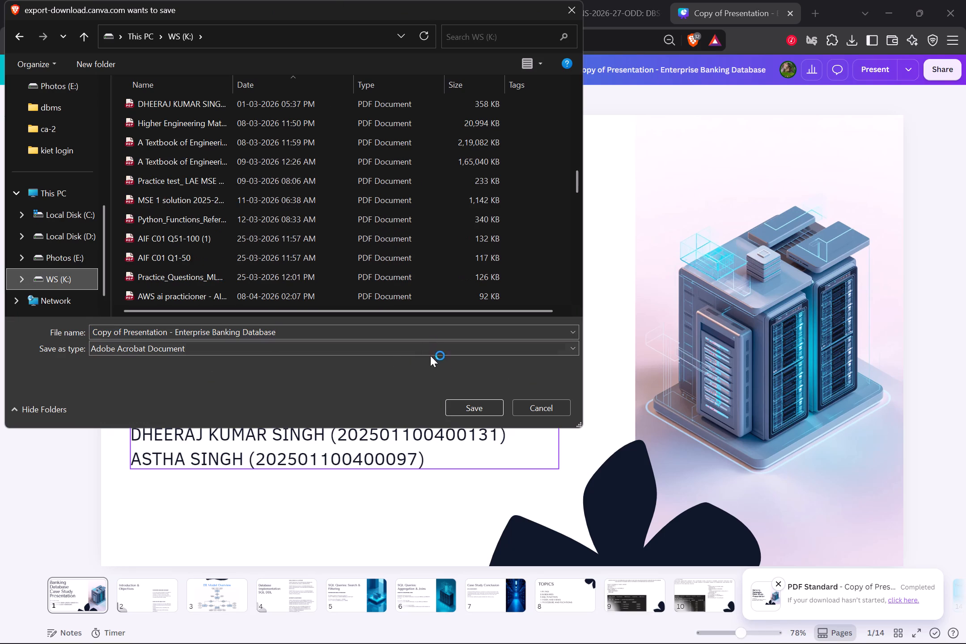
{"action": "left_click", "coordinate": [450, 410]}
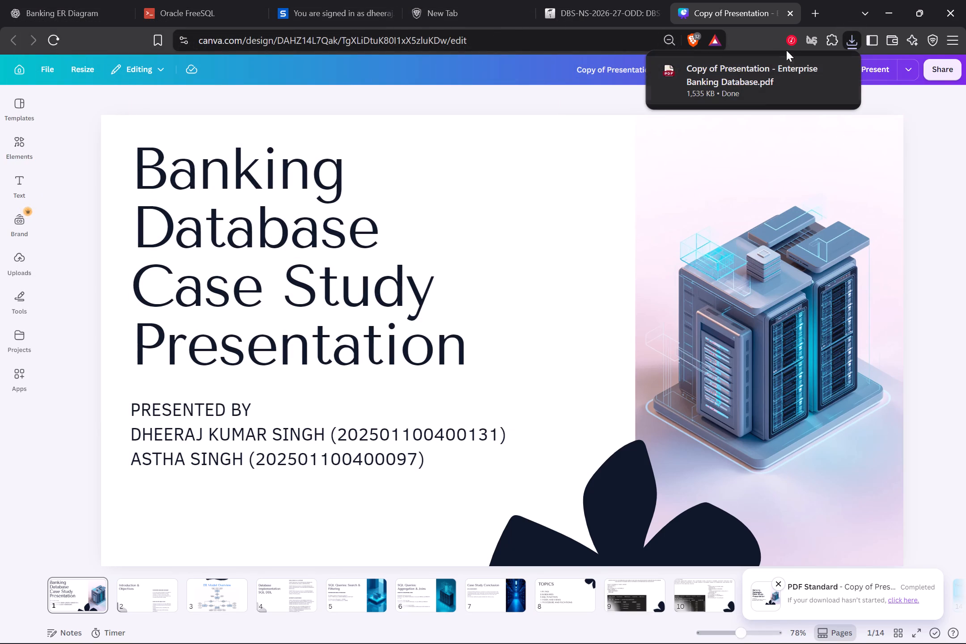
Open the downloaded Copy of Presentation - Enterprise Banking Database PDF, check its pages, and close it.
{"action": "left_click", "coordinate": [766, 88]}
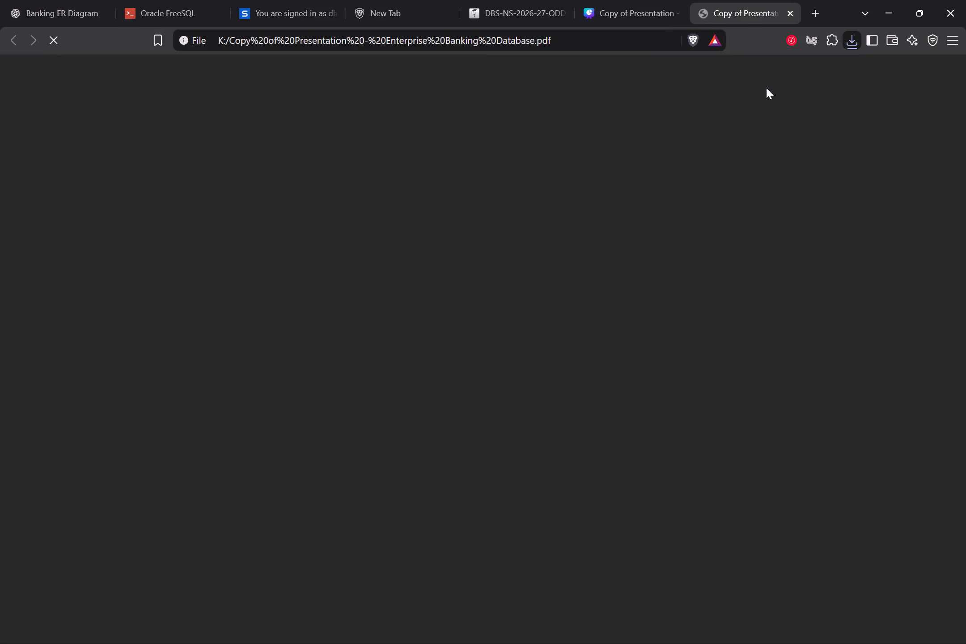
{"action": "scroll", "coordinate": [301, 295], "scroll_direction": "down", "scroll_amount": 8}
{"action": "scroll", "coordinate": [553, 316], "scroll_direction": "down", "scroll_amount": 3}
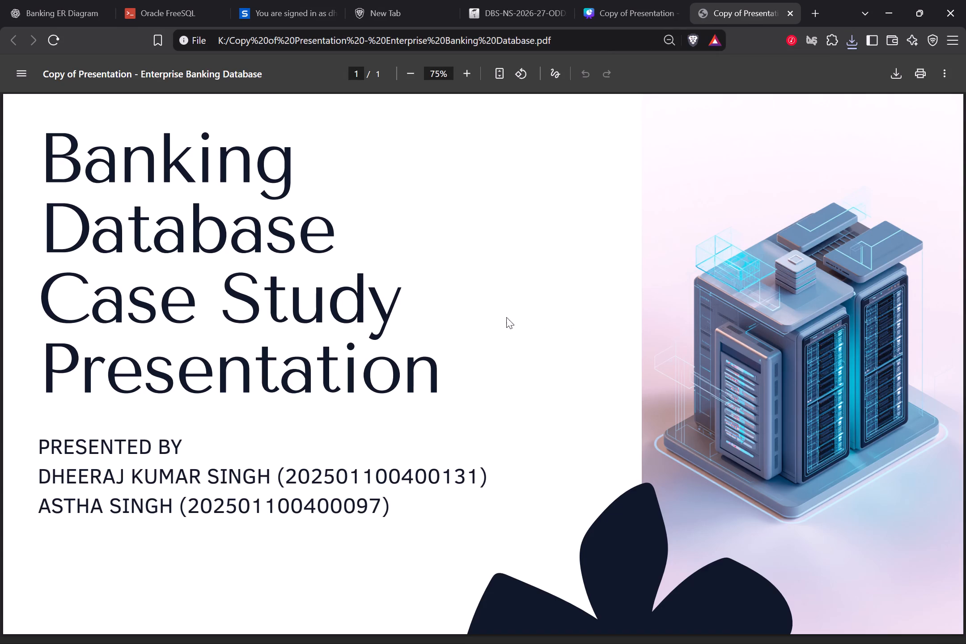
{"action": "scroll", "coordinate": [506, 317], "scroll_direction": "down", "scroll_amount": 2}
{"action": "scroll", "coordinate": [496, 321], "scroll_direction": "up", "scroll_amount": 6}
{"action": "left_click", "coordinate": [498, 322]}
{"action": "scroll", "coordinate": [498, 322], "scroll_direction": "down", "scroll_amount": 4}
{"action": "scroll", "coordinate": [498, 322], "scroll_direction": "up", "scroll_amount": 5}
{"action": "scroll", "coordinate": [467, 252], "scroll_direction": "down", "scroll_amount": 2}
{"action": "left_click", "coordinate": [787, 13]}
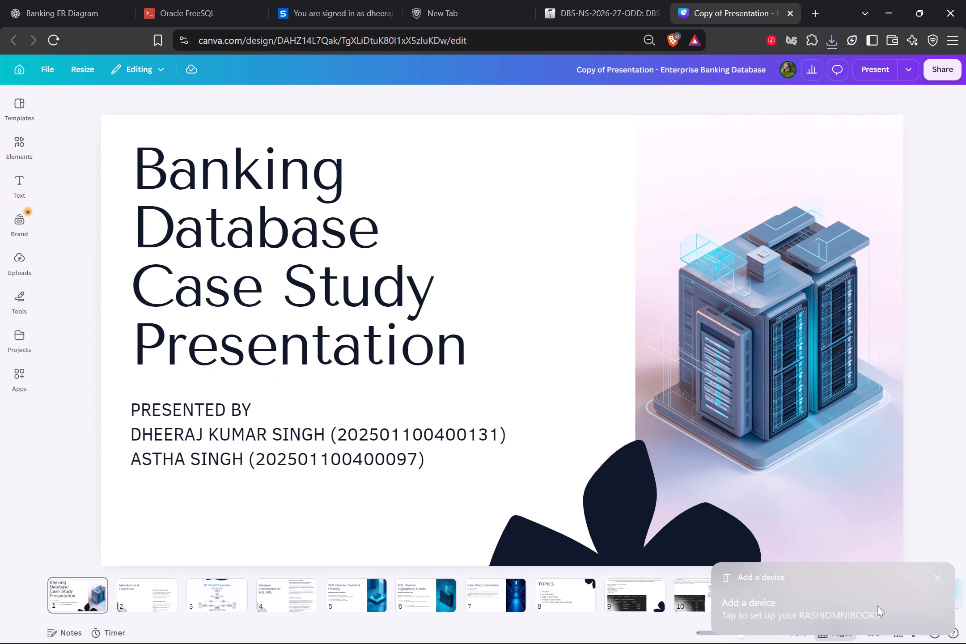
Dismiss the add-a-device notification and start a digital PDF download of all pages of the design.
{"action": "left_click", "coordinate": [943, 576]}
{"action": "left_click", "coordinate": [939, 67]}
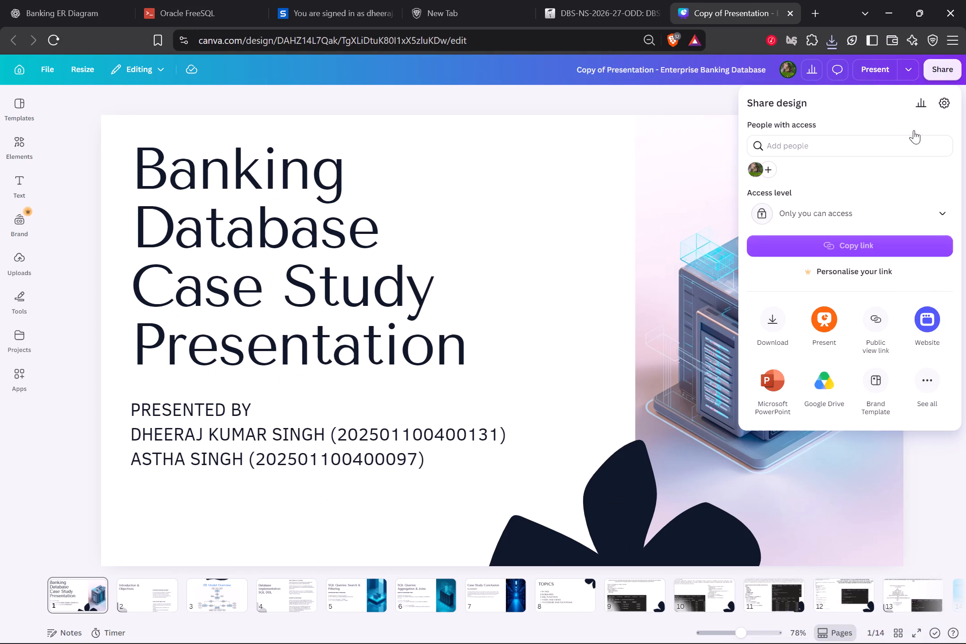
{"action": "left_click", "coordinate": [775, 317]}
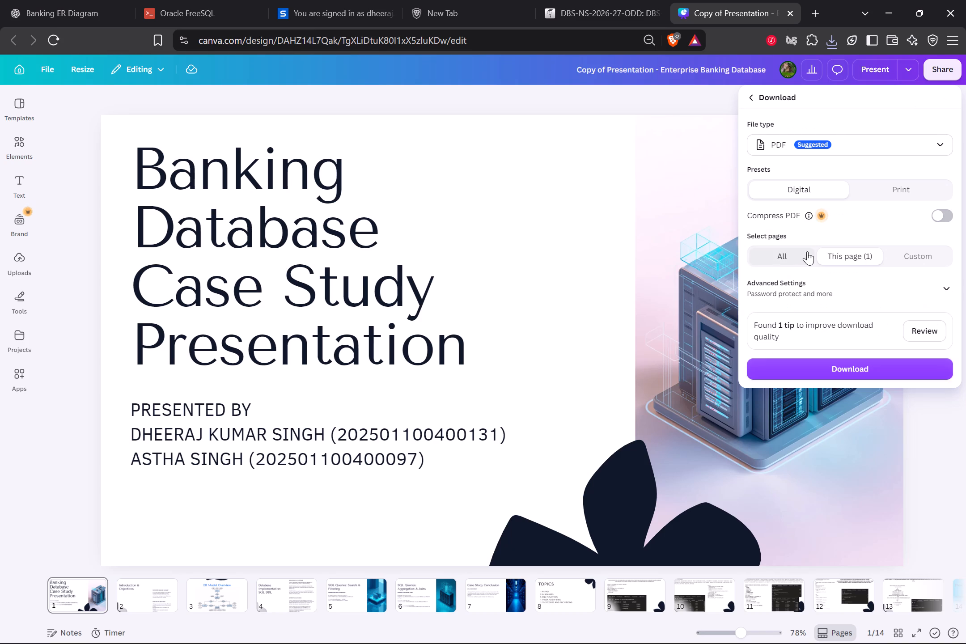
{"action": "left_click", "coordinate": [796, 262]}
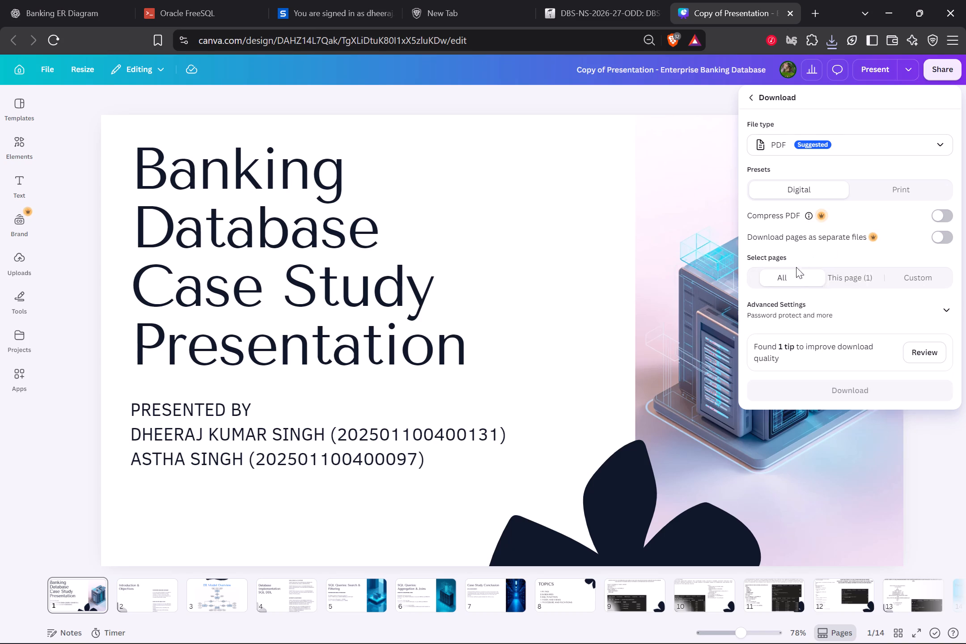
{"action": "left_click", "coordinate": [837, 386]}
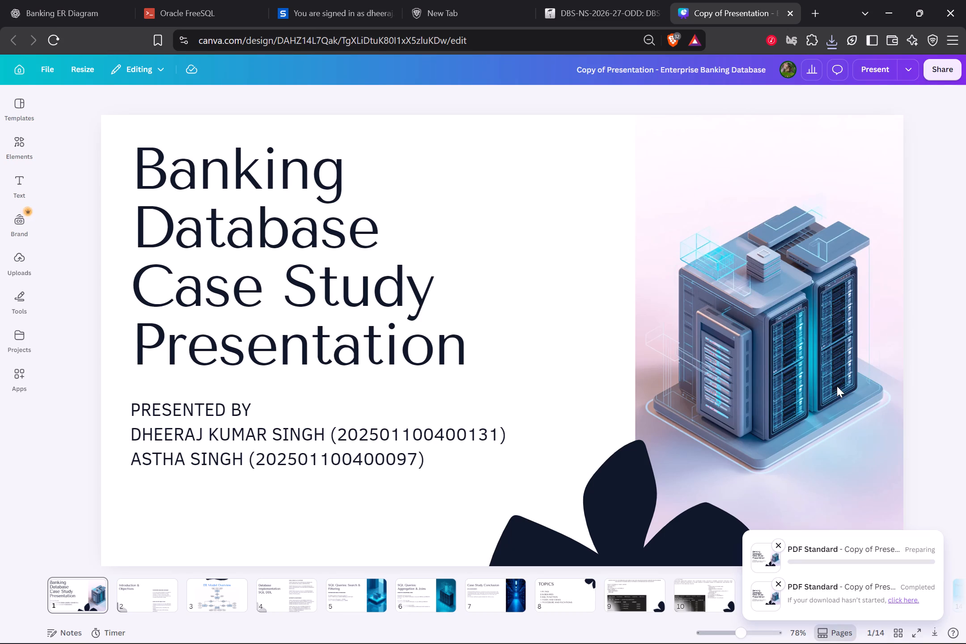
Delete the earlier one-page Copy of Presentation - Enterprise Banking Database PDF through the recent download history.
{"action": "left_click", "coordinate": [837, 41]}
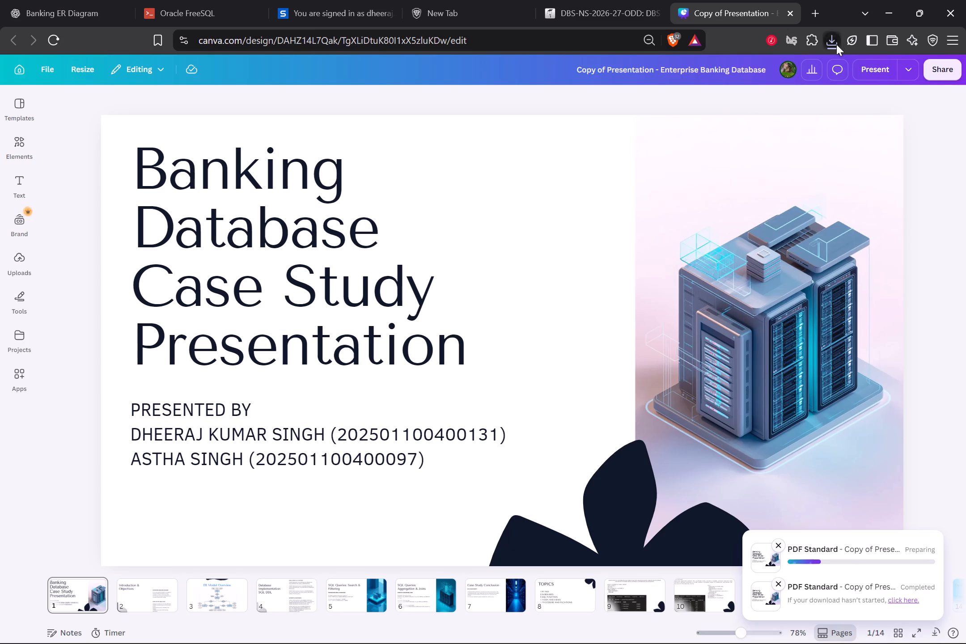
{"action": "left_click", "coordinate": [819, 95]}
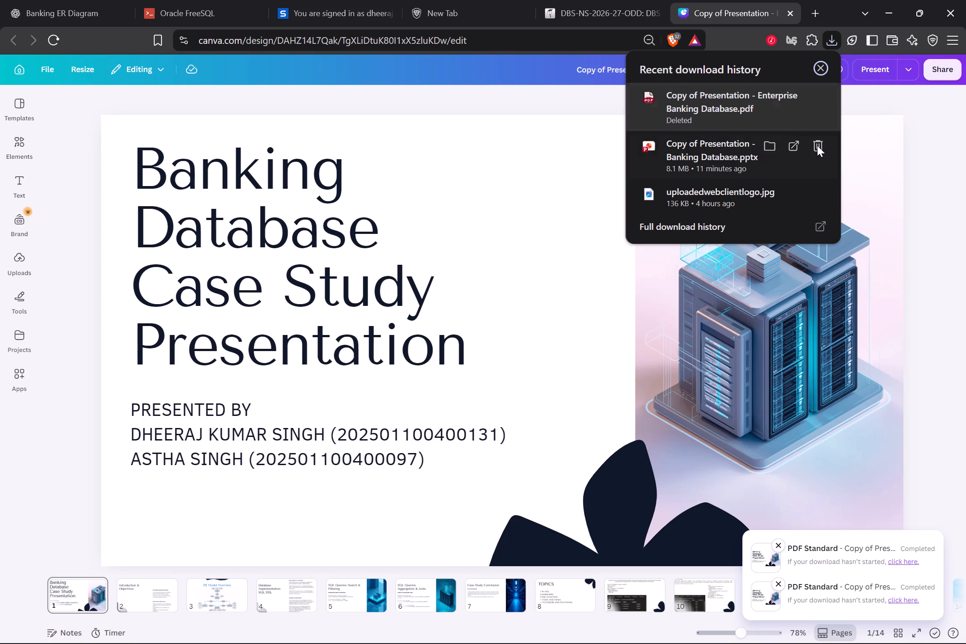
{"action": "left_click", "coordinate": [959, 144]}
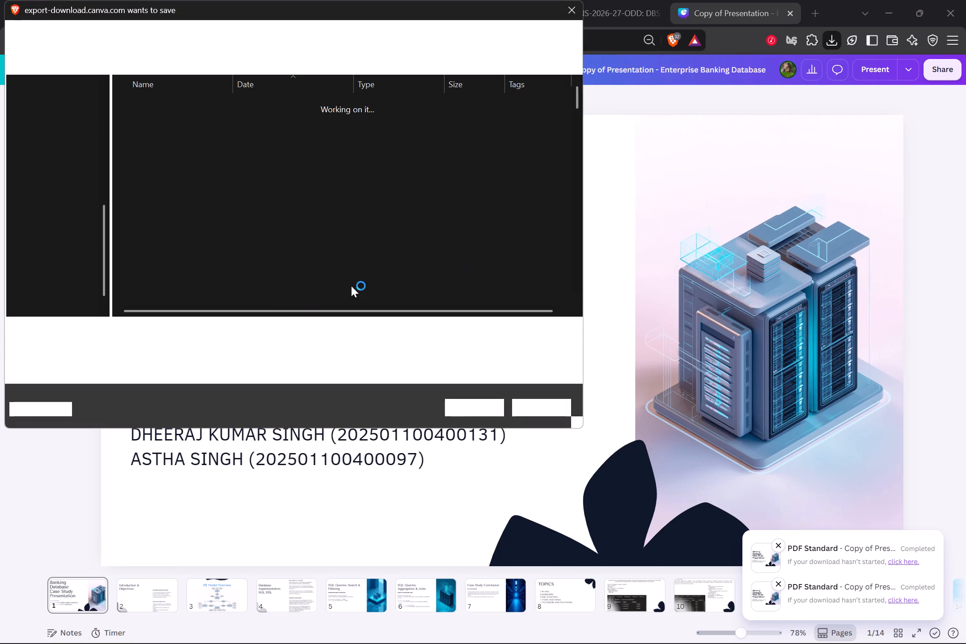
Save the all-pages PDF directly in WS (K:) as Copy of Presentation - Enterprise Banking Database.
{"action": "left_click", "coordinate": [184, 225]}
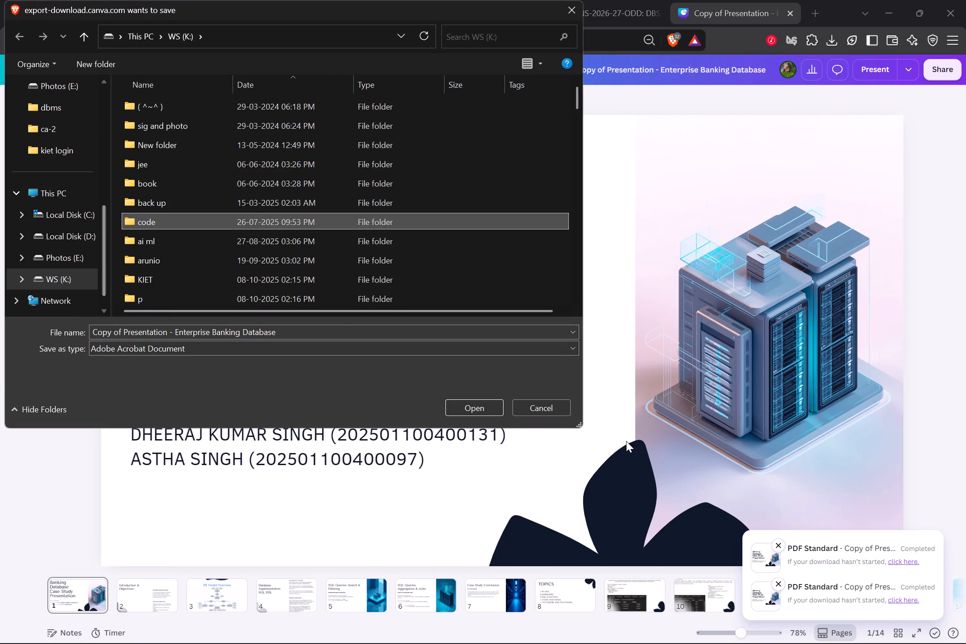
{"action": "left_click", "coordinate": [559, 280]}
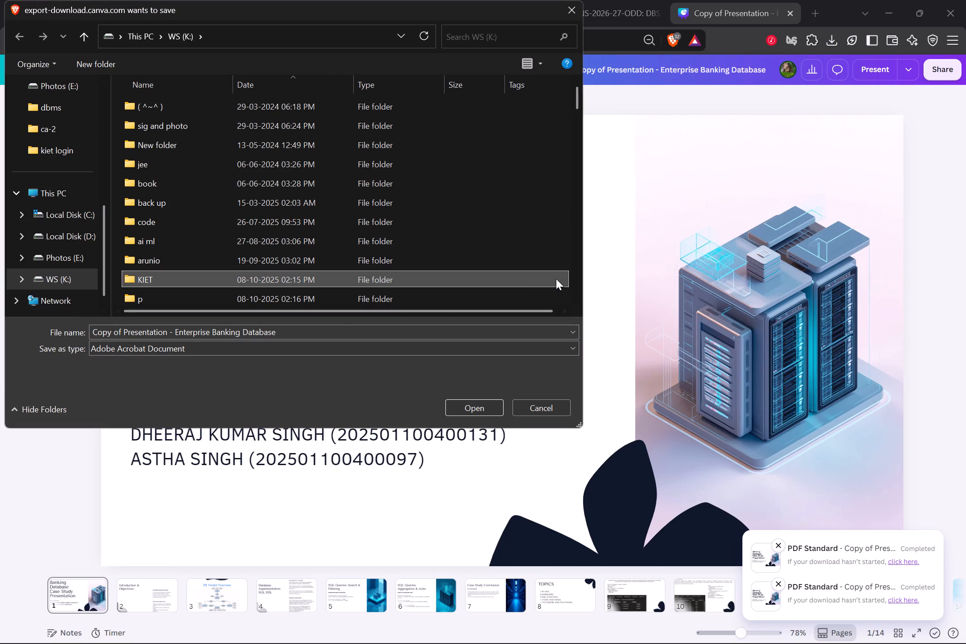
{"action": "left_click", "coordinate": [63, 289]}
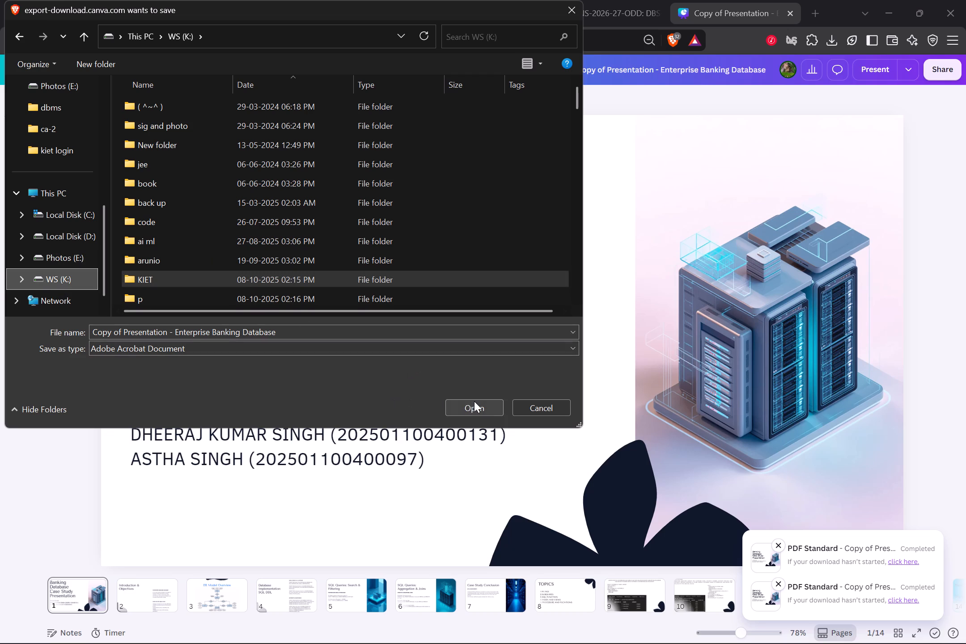
{"action": "left_click", "coordinate": [475, 402]}
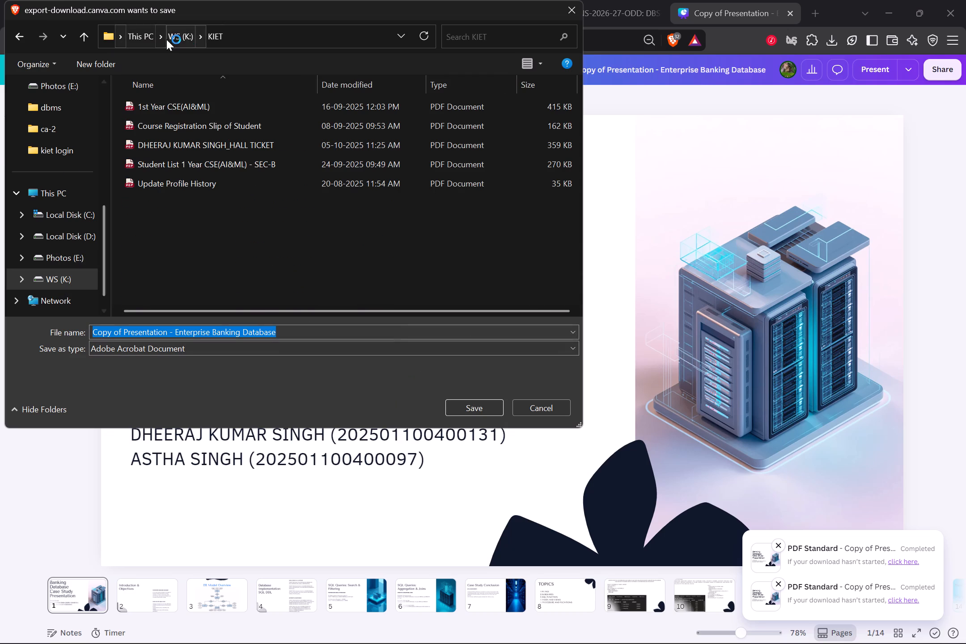
{"action": "left_click", "coordinate": [182, 39]}
{"action": "left_click", "coordinate": [460, 408]}
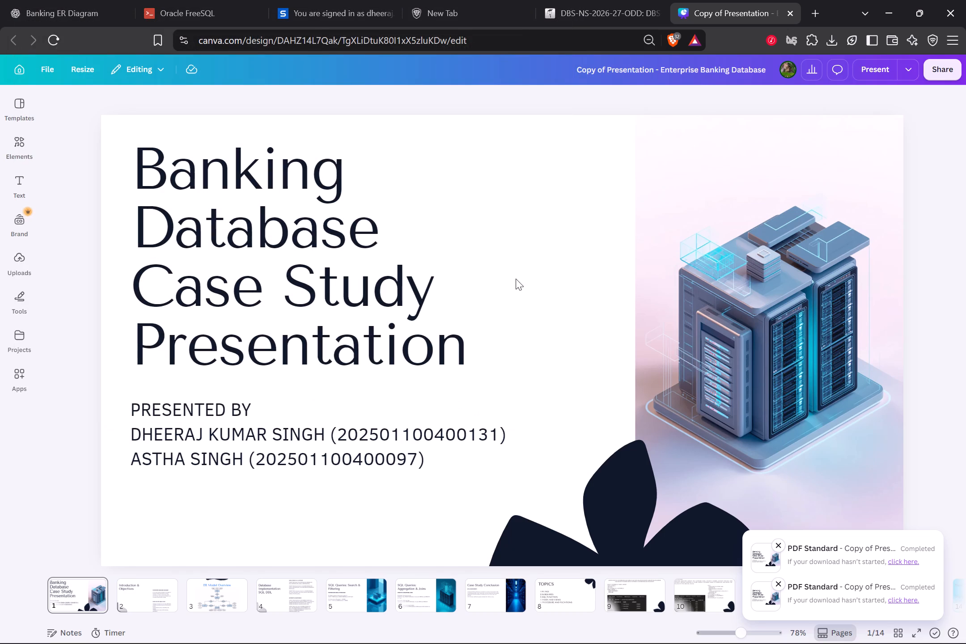
Show the downloaded Copy of Presentation - Enterprise Banking Database PDF in its WS (K:) folder and convert it to a Half size PDF.
{"action": "left_click", "coordinate": [766, 73]}
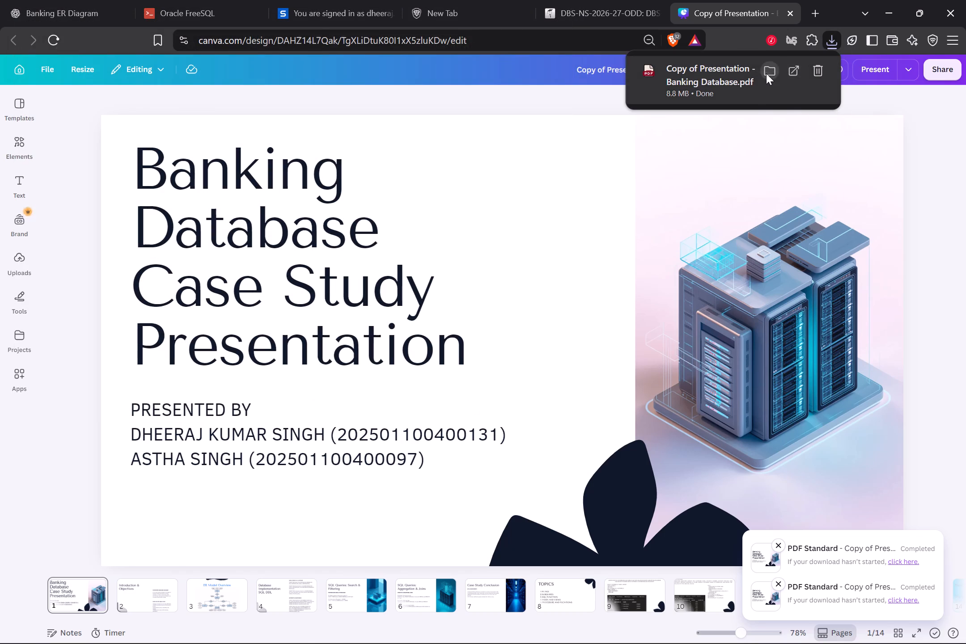
{"action": "left_click_drag", "start_coordinate": [250, 588], "coordinate": [300, 600], "text": "ctrl"}
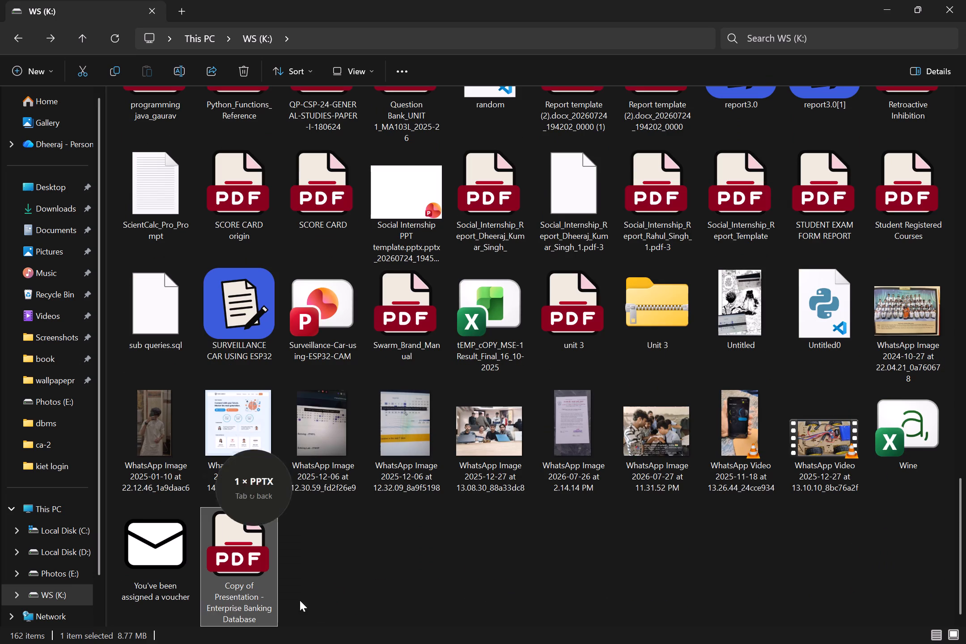
{"action": "left_click_drag", "start_coordinate": [300, 600], "coordinate": [228, 542], "text": "ctrl"}
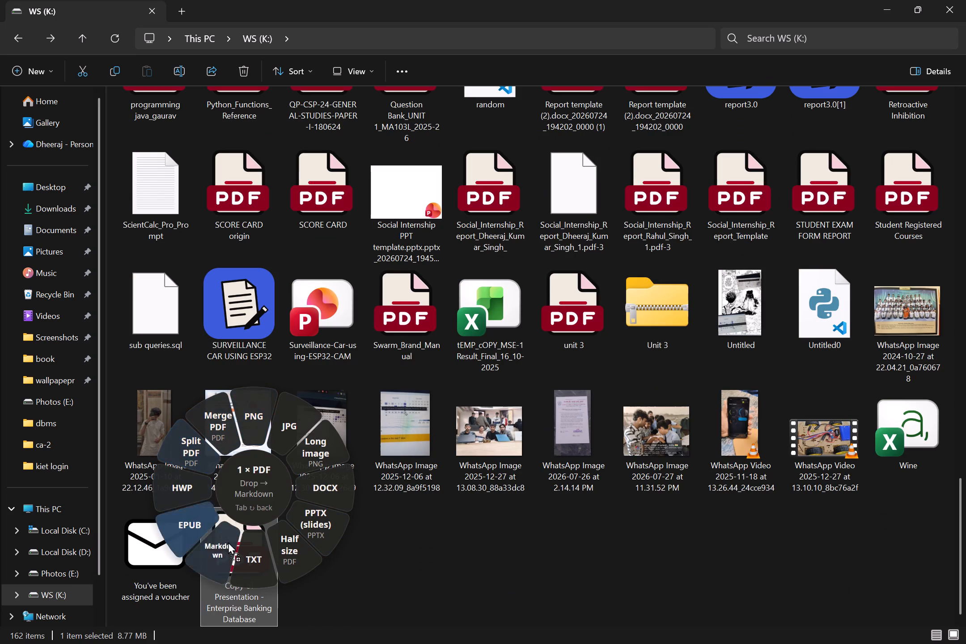
{"action": "left_click_drag", "start_coordinate": [228, 542], "coordinate": [295, 551], "text": "ctrl"}
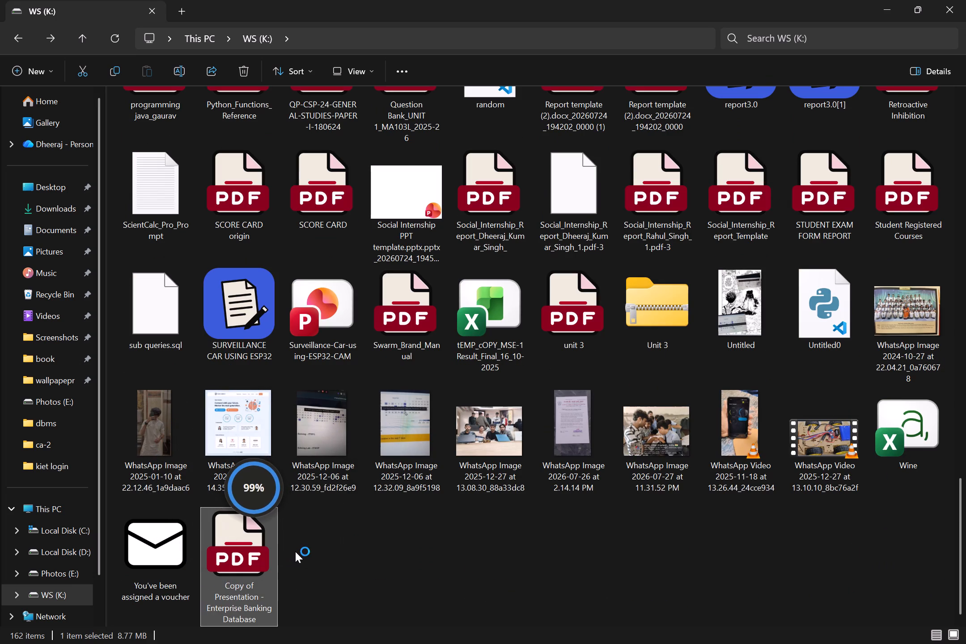
Open the Half size PDF copy ending in _50 from WS (K:), examine its page rendering through the final slides, and close it.
{"action": "double_click", "coordinate": [327, 562]}
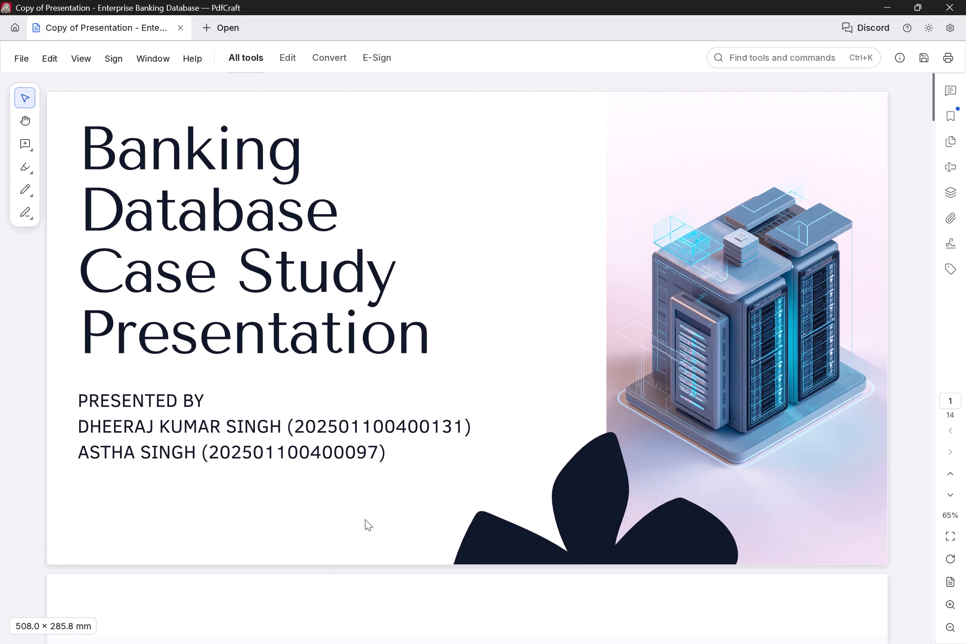
{"action": "scroll", "coordinate": [350, 518], "scroll_direction": "down", "scroll_amount": 8}
{"action": "scroll", "coordinate": [350, 518], "scroll_direction": "up", "scroll_amount": 3}
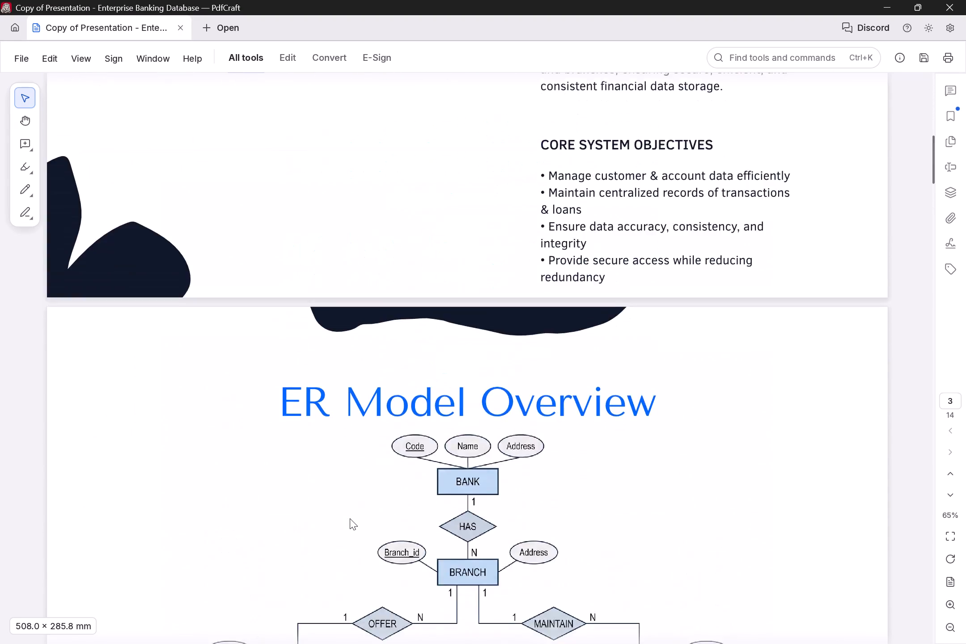
{"action": "scroll", "coordinate": [350, 518], "scroll_direction": "up", "scroll_amount": 5}
{"action": "scroll", "coordinate": [350, 518], "scroll_direction": "down", "scroll_amount": 10}
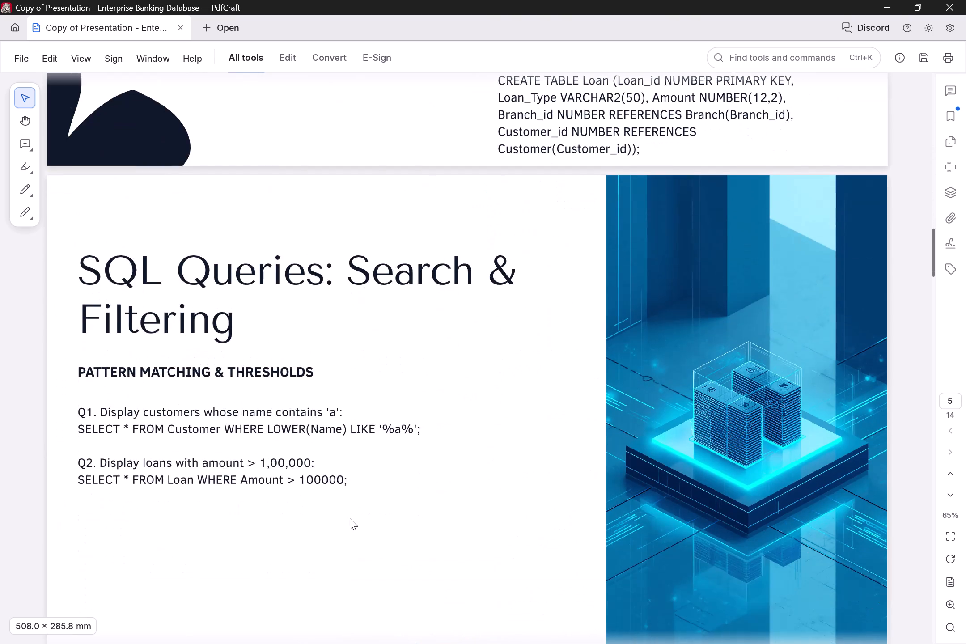
{"action": "scroll", "coordinate": [350, 518], "scroll_direction": "down", "scroll_amount": 18}
{"action": "scroll", "coordinate": [350, 518], "scroll_direction": "down", "scroll_amount": 4}
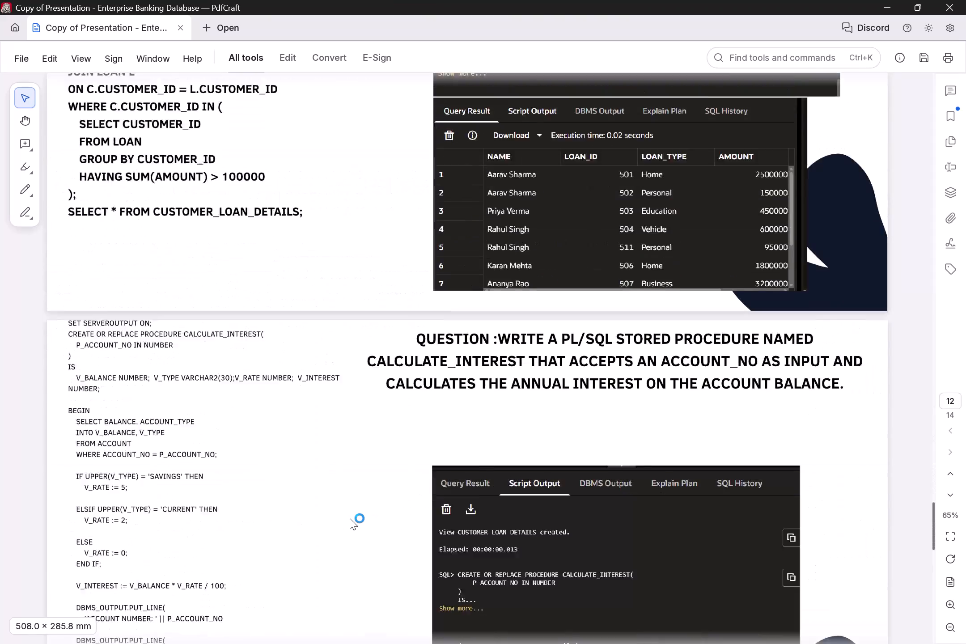
{"action": "scroll", "coordinate": [350, 518], "scroll_direction": "down", "scroll_amount": 11}
{"action": "scroll", "coordinate": [350, 518], "scroll_direction": "up", "scroll_amount": 5}
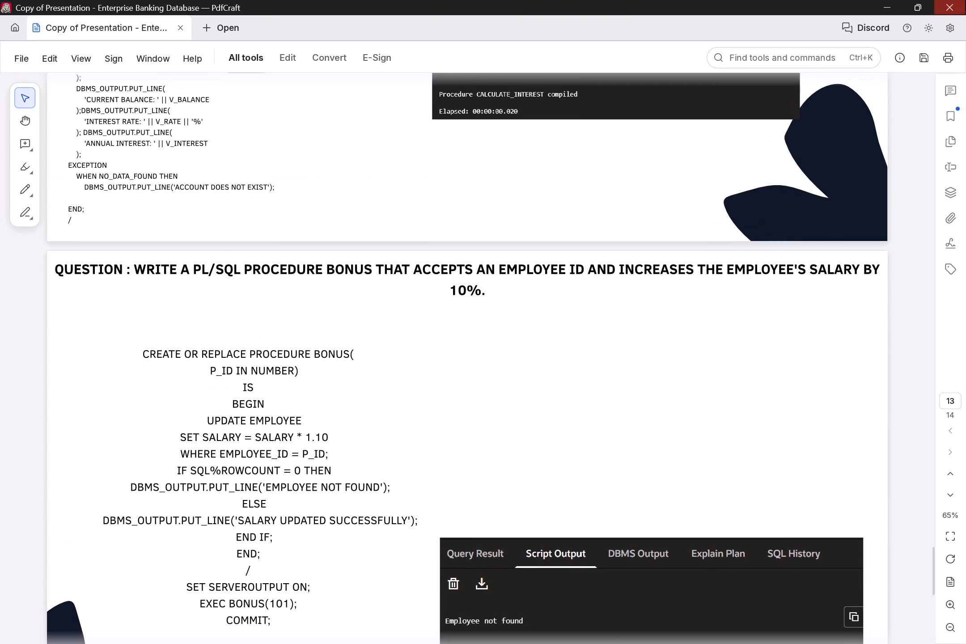
{"action": "left_click", "coordinate": [965, 0]}
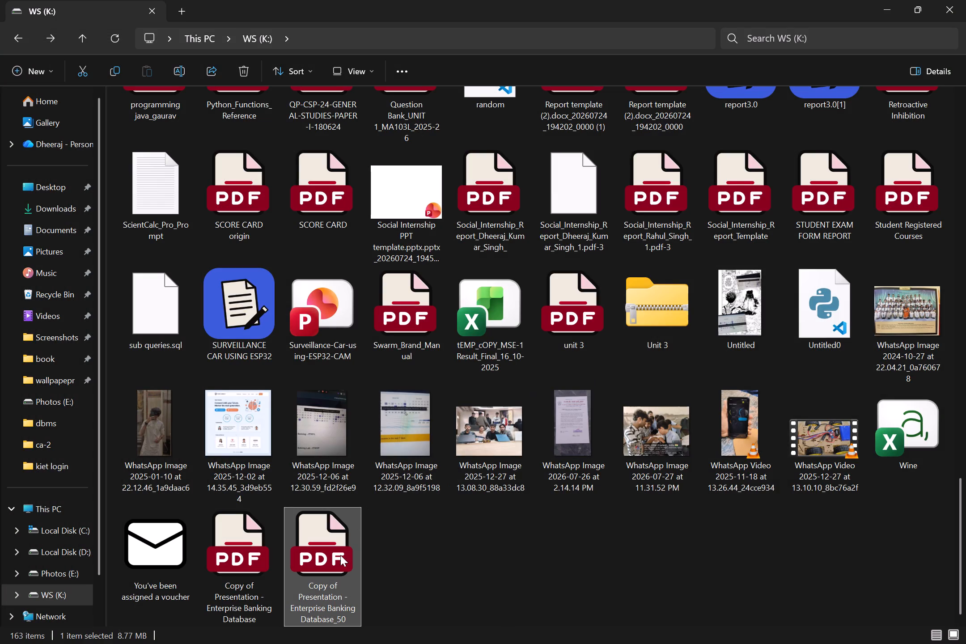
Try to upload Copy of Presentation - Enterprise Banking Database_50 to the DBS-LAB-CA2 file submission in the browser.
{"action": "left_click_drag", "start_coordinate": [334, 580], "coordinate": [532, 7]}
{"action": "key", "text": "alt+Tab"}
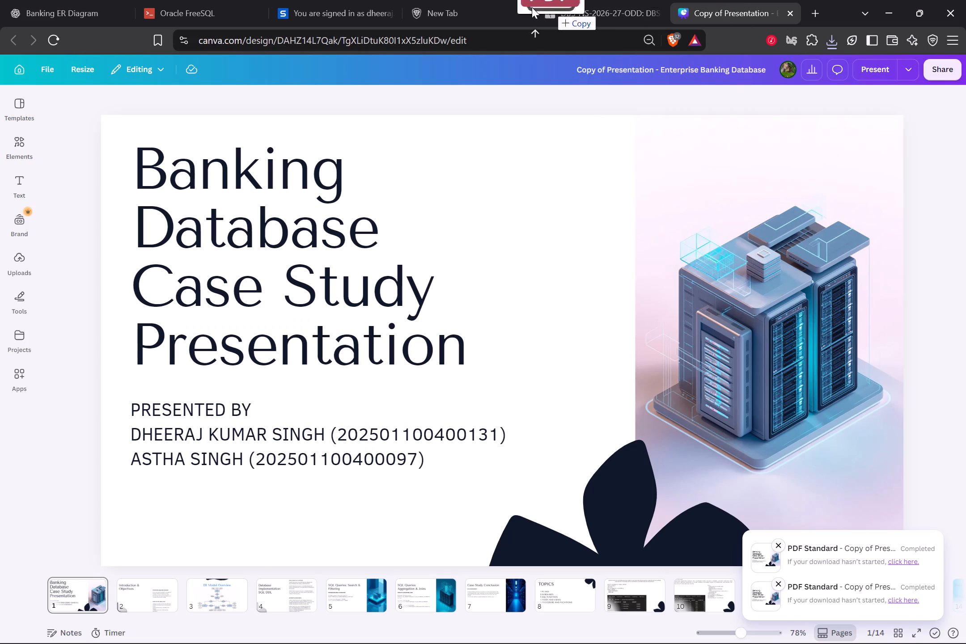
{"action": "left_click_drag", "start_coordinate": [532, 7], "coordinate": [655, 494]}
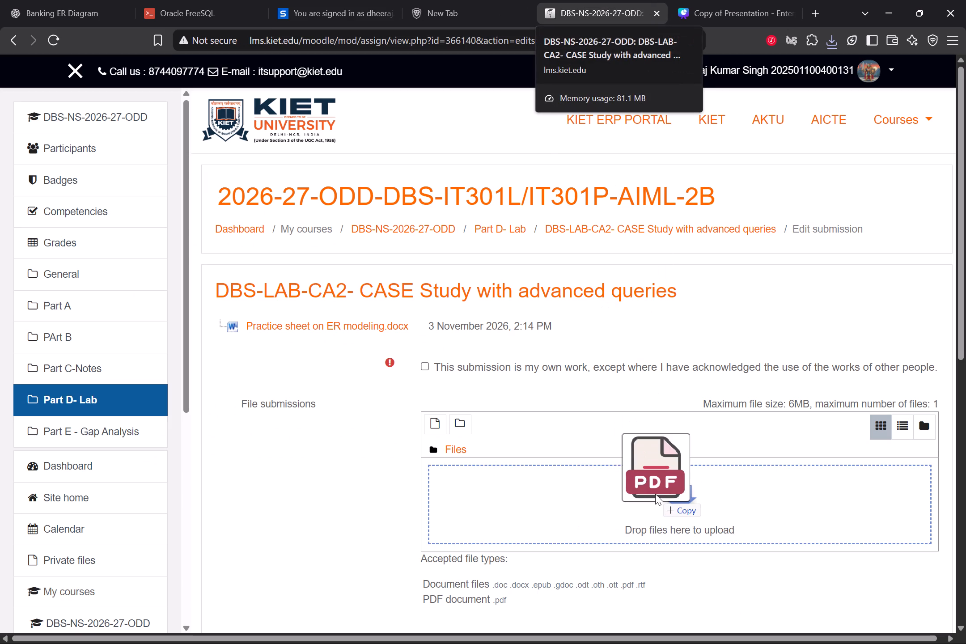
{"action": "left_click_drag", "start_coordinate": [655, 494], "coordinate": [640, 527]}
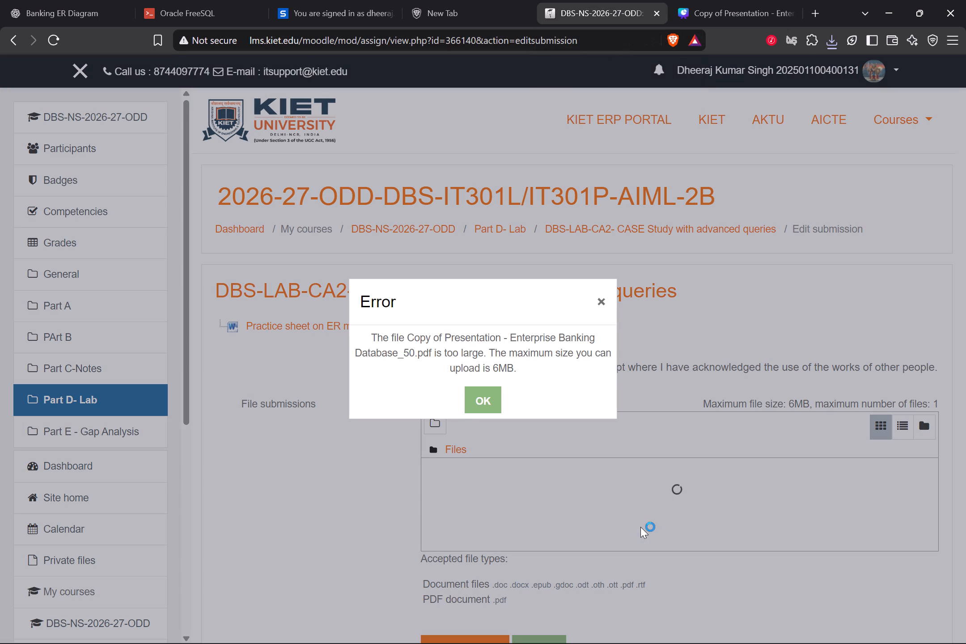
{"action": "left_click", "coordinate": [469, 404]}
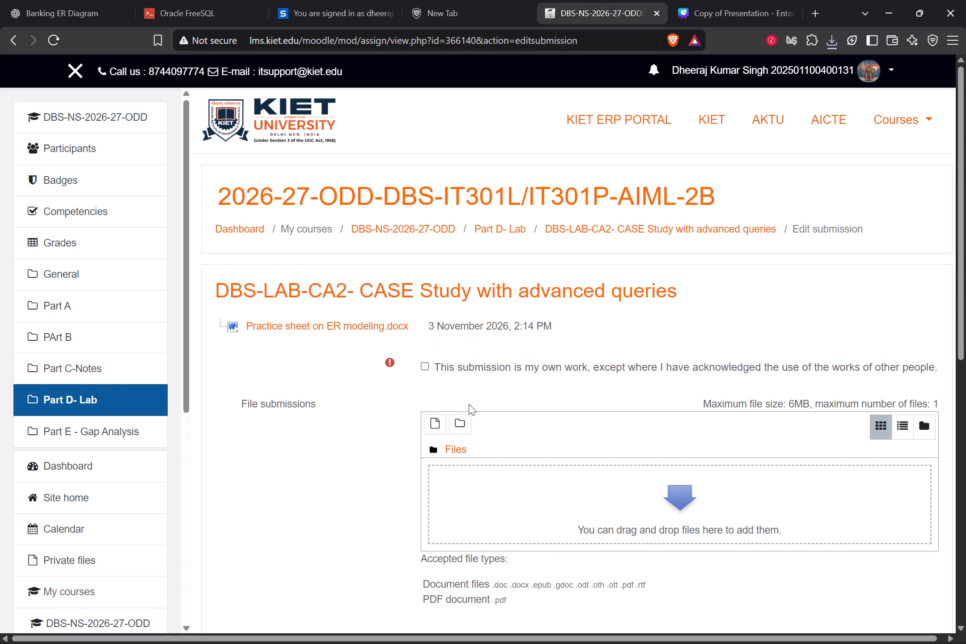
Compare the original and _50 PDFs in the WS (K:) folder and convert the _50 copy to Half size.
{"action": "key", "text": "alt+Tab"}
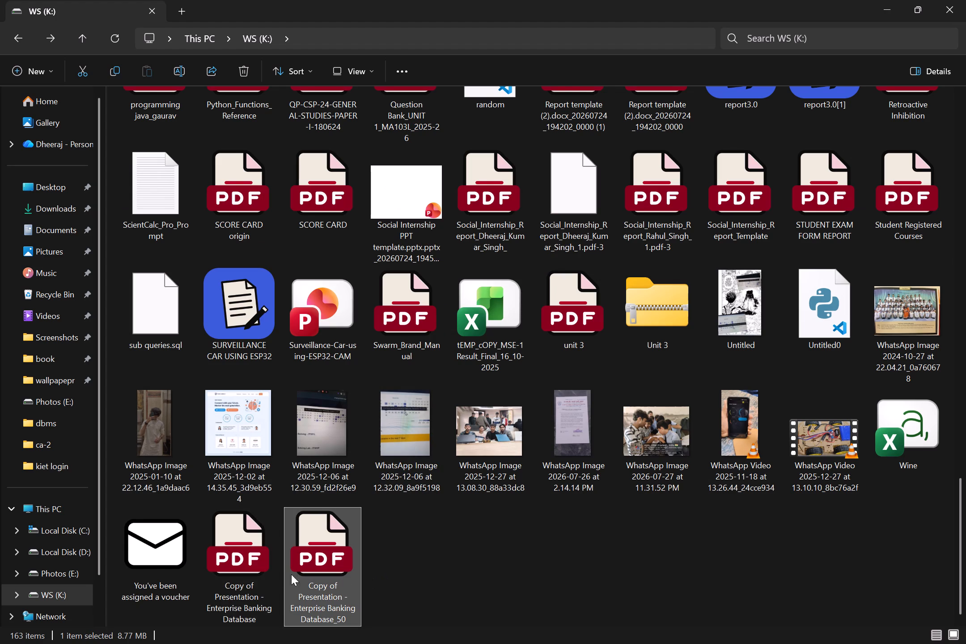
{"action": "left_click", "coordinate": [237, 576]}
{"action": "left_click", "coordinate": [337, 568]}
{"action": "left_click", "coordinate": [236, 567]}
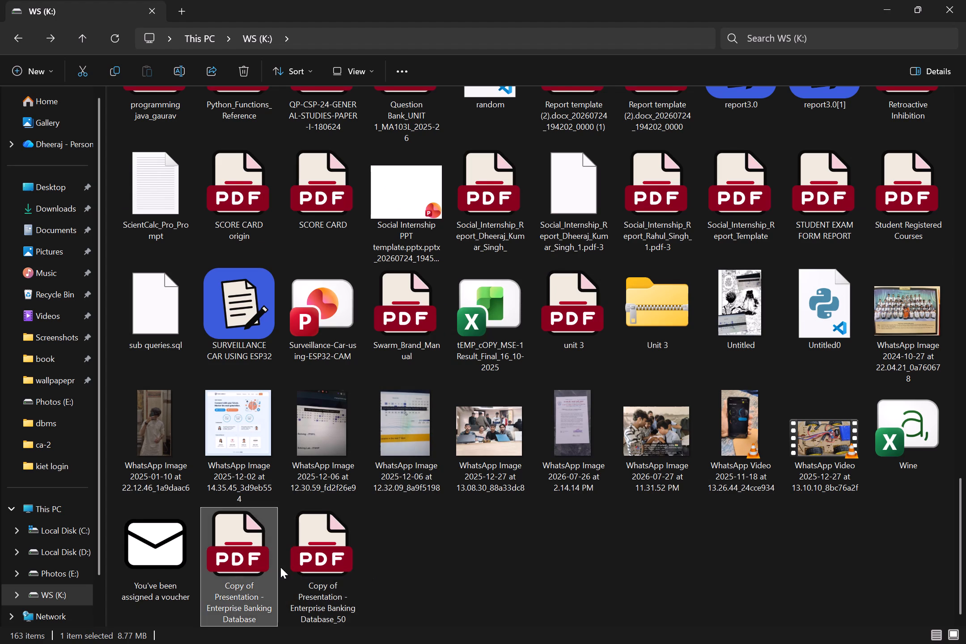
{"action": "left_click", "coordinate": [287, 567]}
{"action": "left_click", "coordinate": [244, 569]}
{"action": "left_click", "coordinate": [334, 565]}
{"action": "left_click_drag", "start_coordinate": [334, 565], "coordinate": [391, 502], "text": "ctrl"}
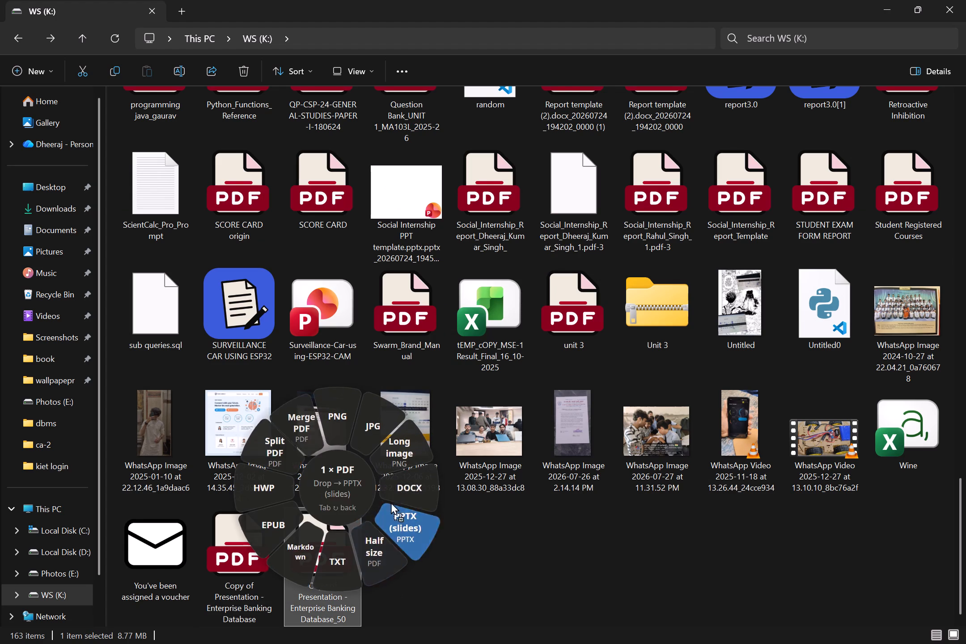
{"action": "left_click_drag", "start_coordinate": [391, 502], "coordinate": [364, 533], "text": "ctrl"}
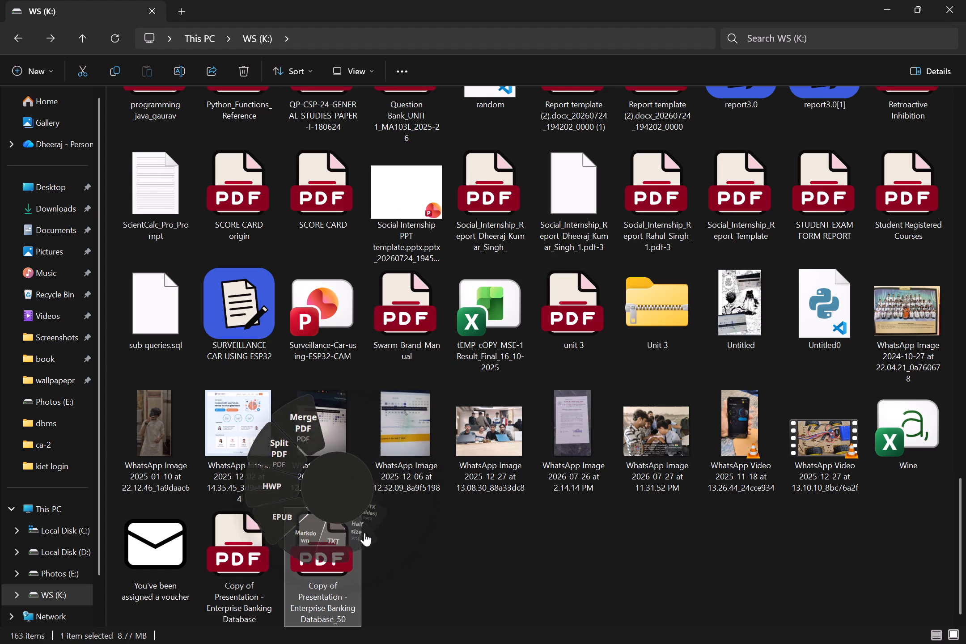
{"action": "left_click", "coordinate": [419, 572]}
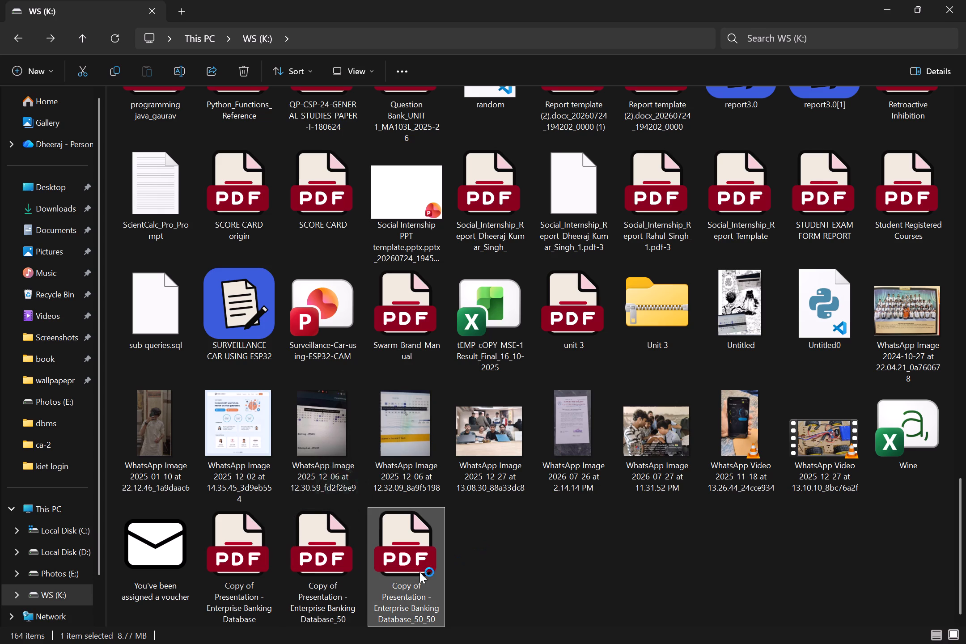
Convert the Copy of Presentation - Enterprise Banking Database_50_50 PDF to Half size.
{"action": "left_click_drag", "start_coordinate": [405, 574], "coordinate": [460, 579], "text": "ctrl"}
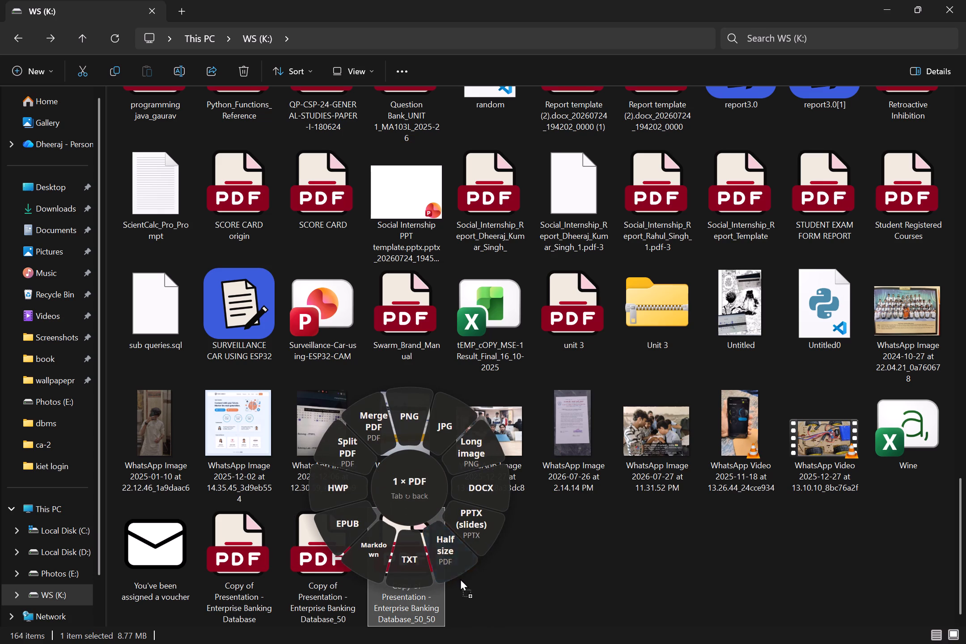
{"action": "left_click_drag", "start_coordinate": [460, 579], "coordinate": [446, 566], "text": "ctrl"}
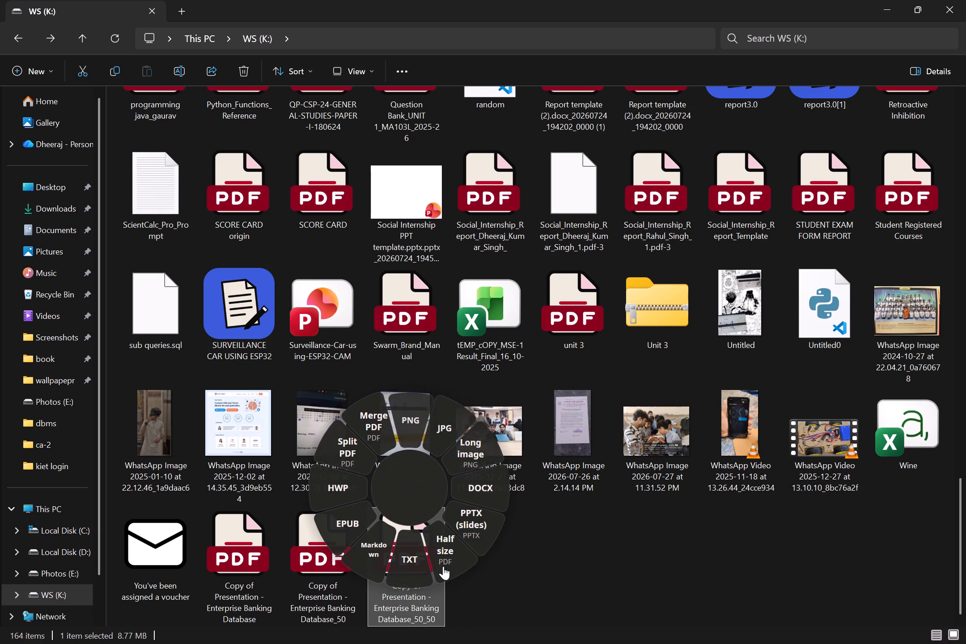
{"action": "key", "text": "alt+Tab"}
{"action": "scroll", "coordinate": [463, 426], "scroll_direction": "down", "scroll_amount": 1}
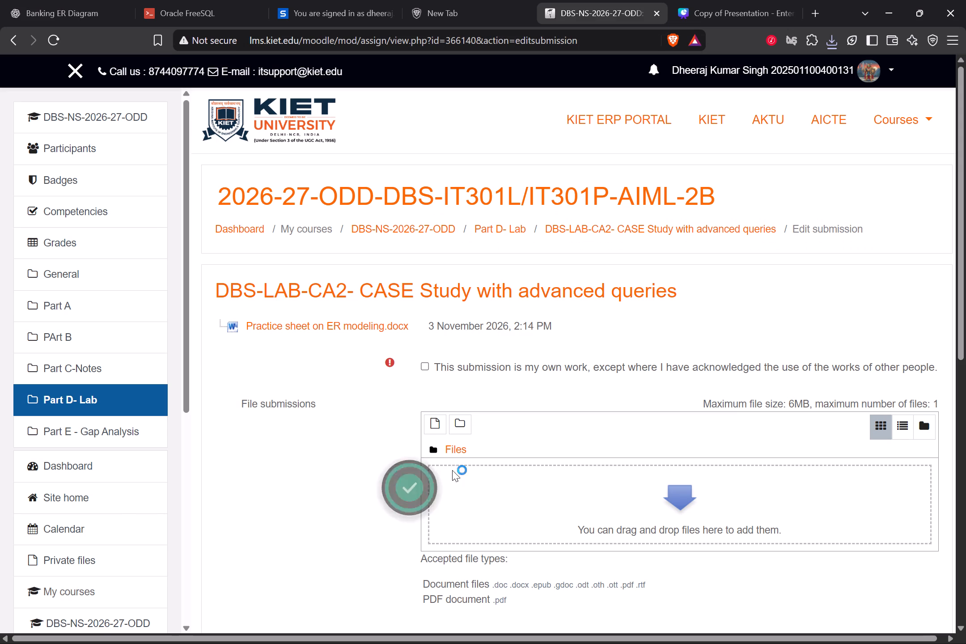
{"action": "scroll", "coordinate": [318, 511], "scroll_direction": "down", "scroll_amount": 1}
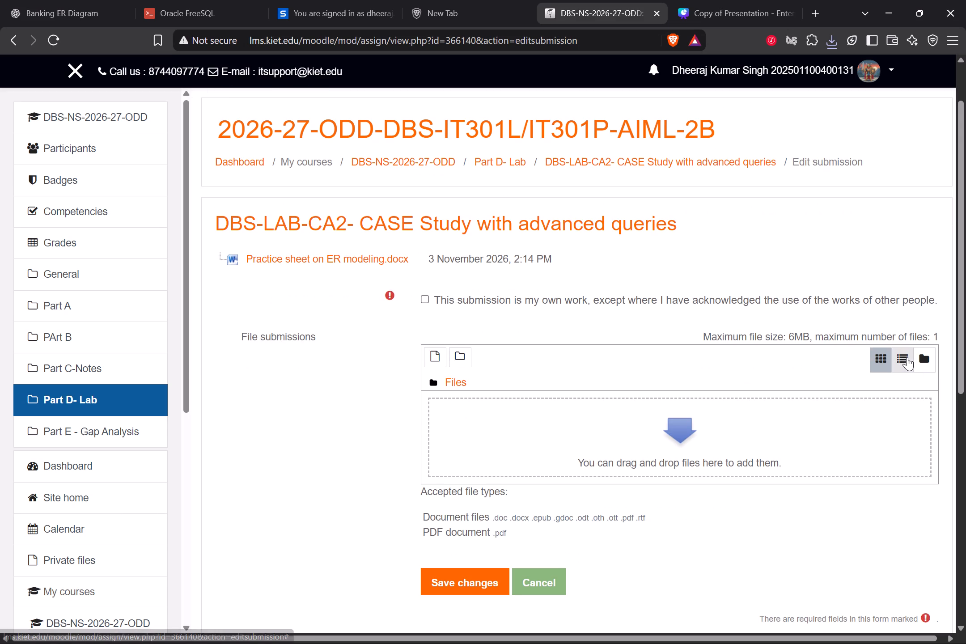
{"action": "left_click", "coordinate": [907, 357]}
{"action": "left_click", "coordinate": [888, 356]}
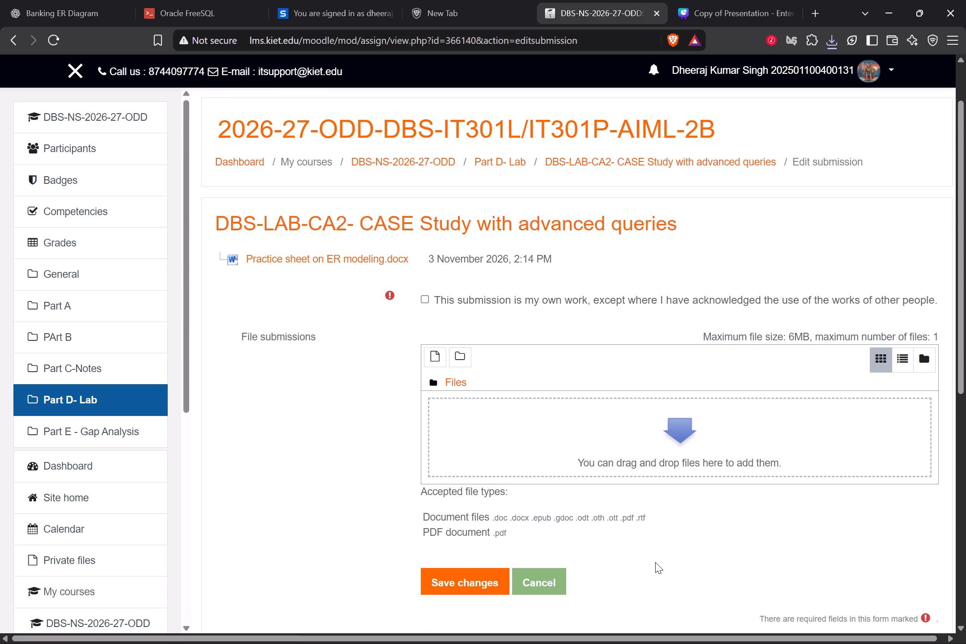
Permanently delete the three Half size copies of the presentation PDF from WS (K:), keeping the original.
{"action": "key", "text": "alt+Tab"}
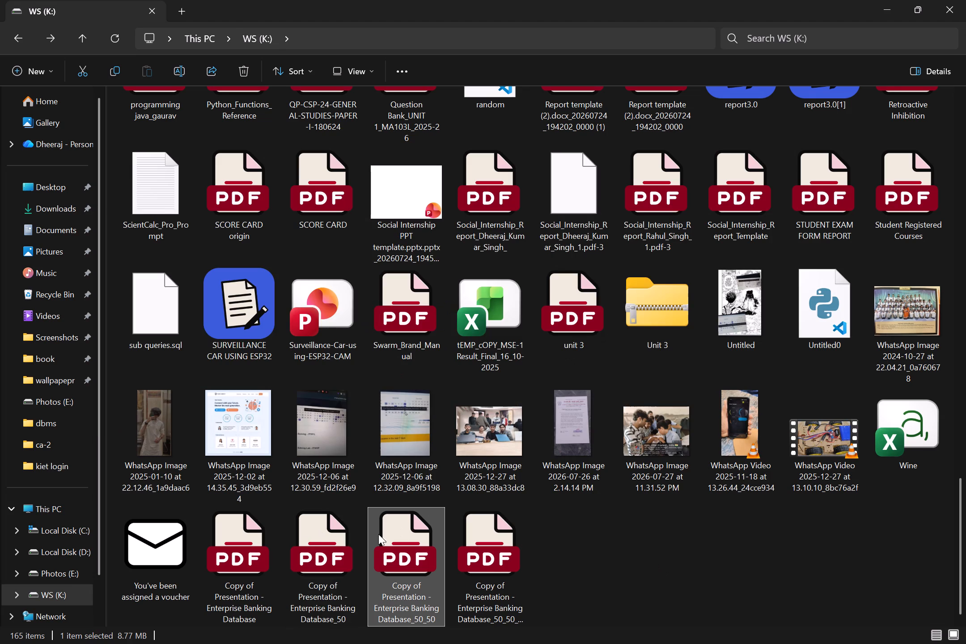
{"action": "left_click_drag", "start_coordinate": [590, 559], "coordinate": [329, 588]}
{"action": "key", "text": "shift+Delete"}
{"action": "key", "text": "Return"}
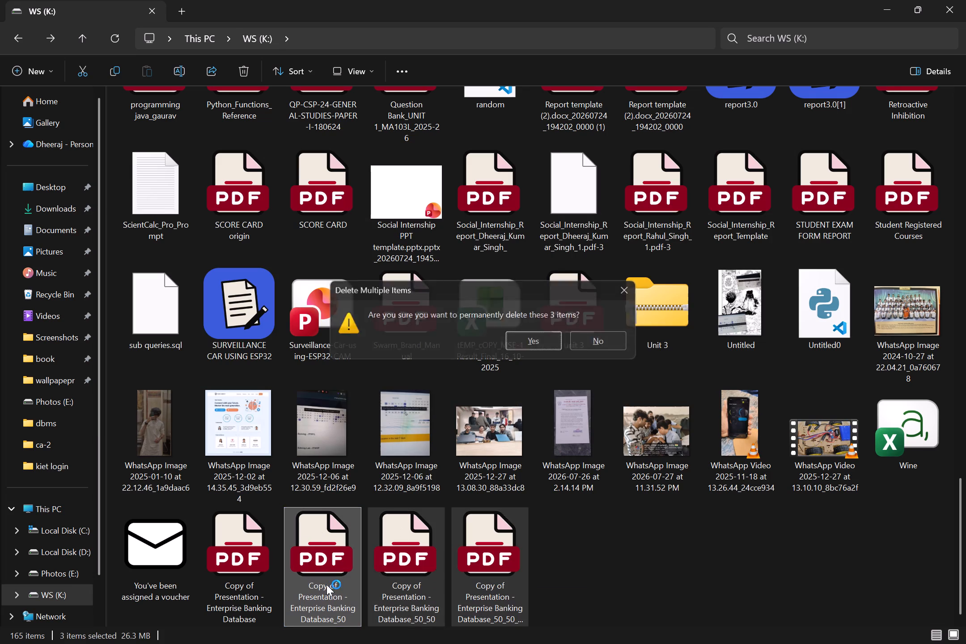
Open the original Copy of Presentation - Enterprise Banking Database PDF in PdfCraft, look over its pages, and open the conversion tools.
{"action": "left_click", "coordinate": [205, 581]}
{"action": "right_click", "coordinate": [251, 580]}
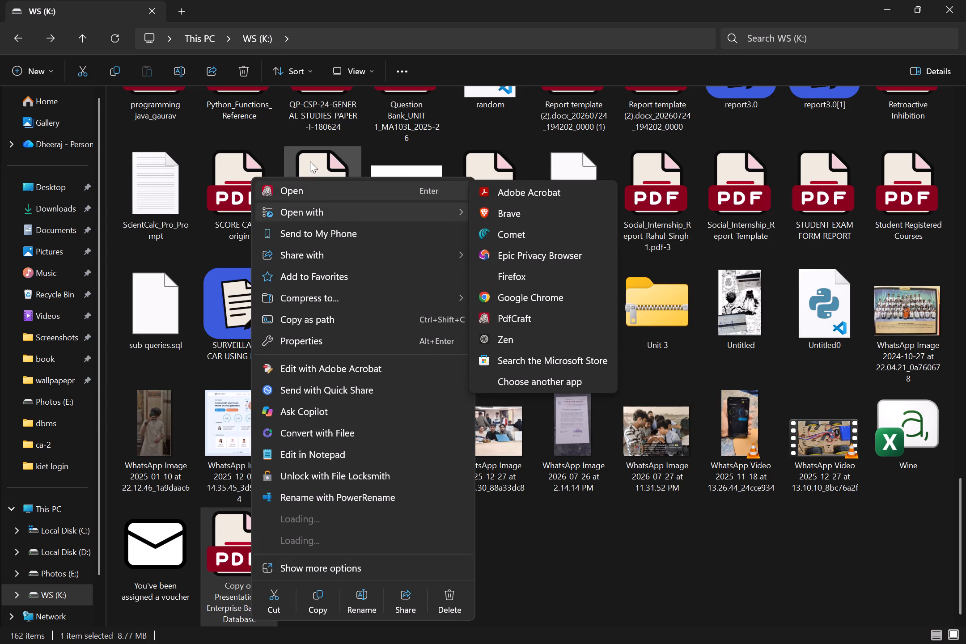
{"action": "left_click", "coordinate": [303, 211]}
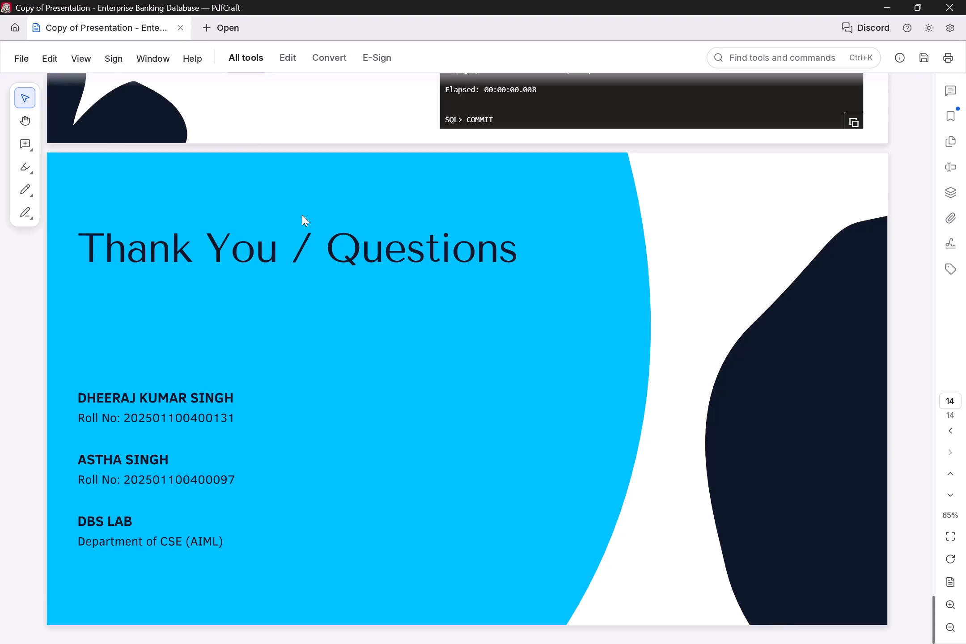
{"action": "scroll", "coordinate": [261, 330], "scroll_direction": "up", "scroll_amount": 6}
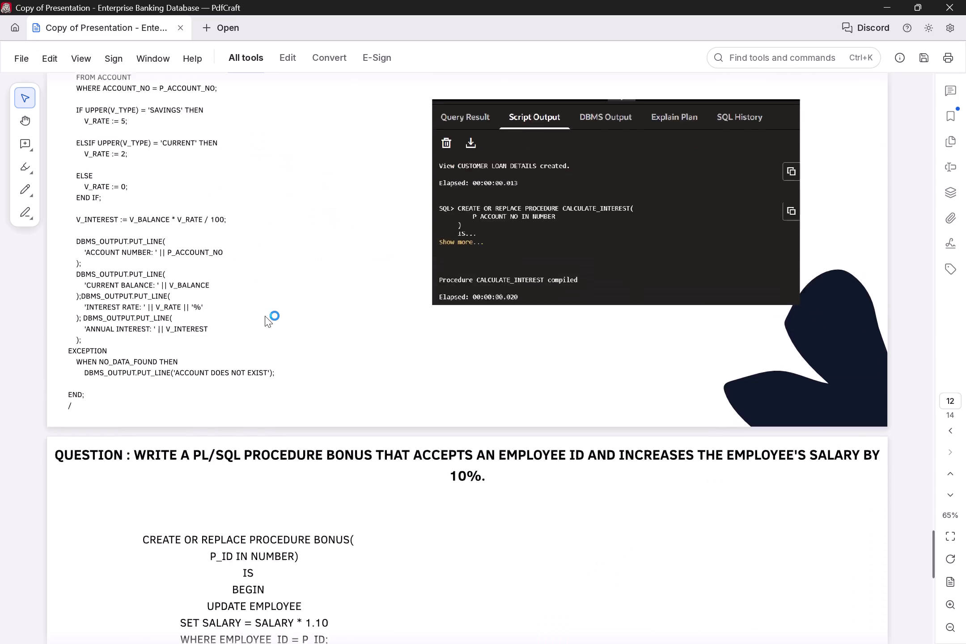
{"action": "scroll", "coordinate": [265, 316], "scroll_direction": "up", "scroll_amount": 20}
{"action": "scroll", "coordinate": [265, 316], "scroll_direction": "up", "scroll_amount": 2}
{"action": "scroll", "coordinate": [265, 315], "scroll_direction": "down", "scroll_amount": 1}
{"action": "scroll", "coordinate": [265, 315], "scroll_direction": "up", "scroll_amount": 2}
{"action": "left_click", "coordinate": [325, 62]}
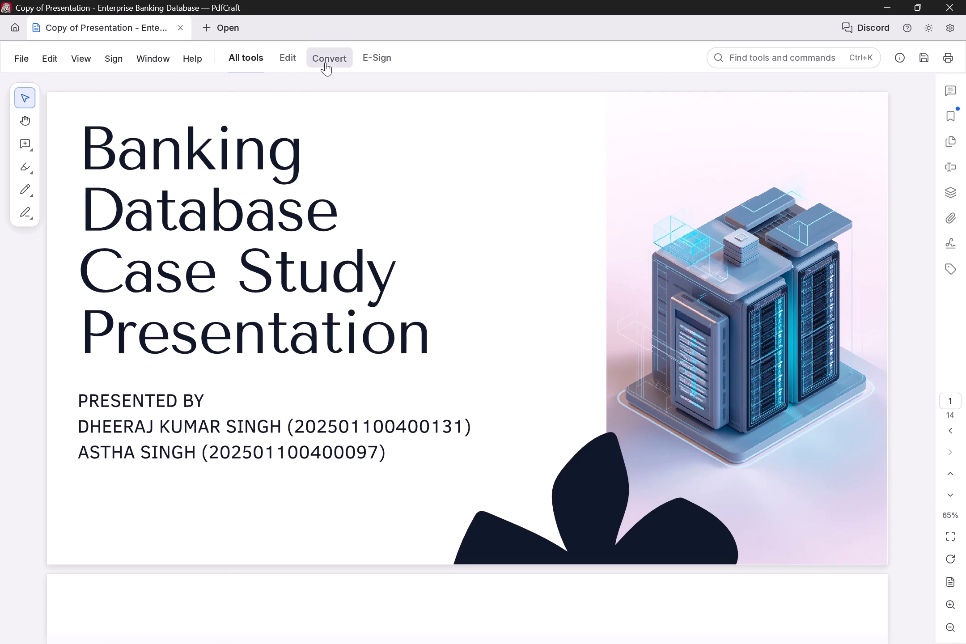
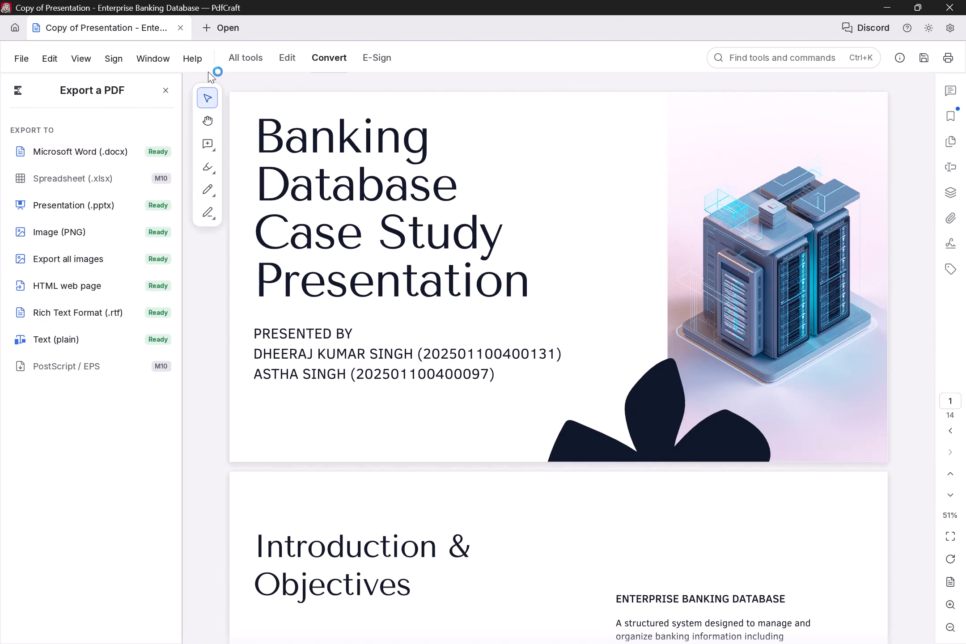
Reduce the presentation PDF's file size and save it in WS (K:) as Copy of Presentation - Enterprise Banking Database (reduced).
{"action": "left_click", "coordinate": [233, 53]}
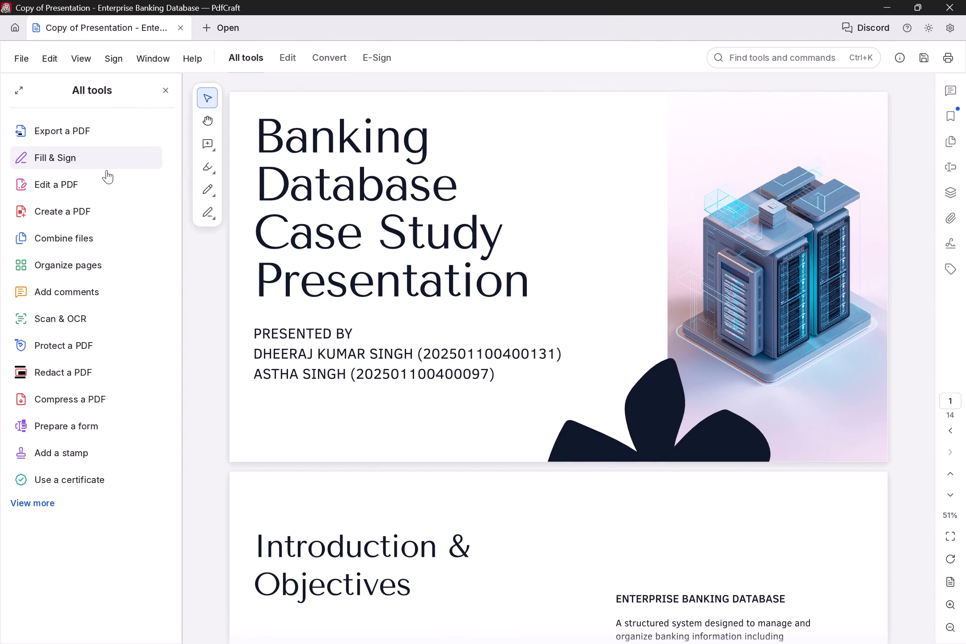
{"action": "left_click", "coordinate": [71, 409]}
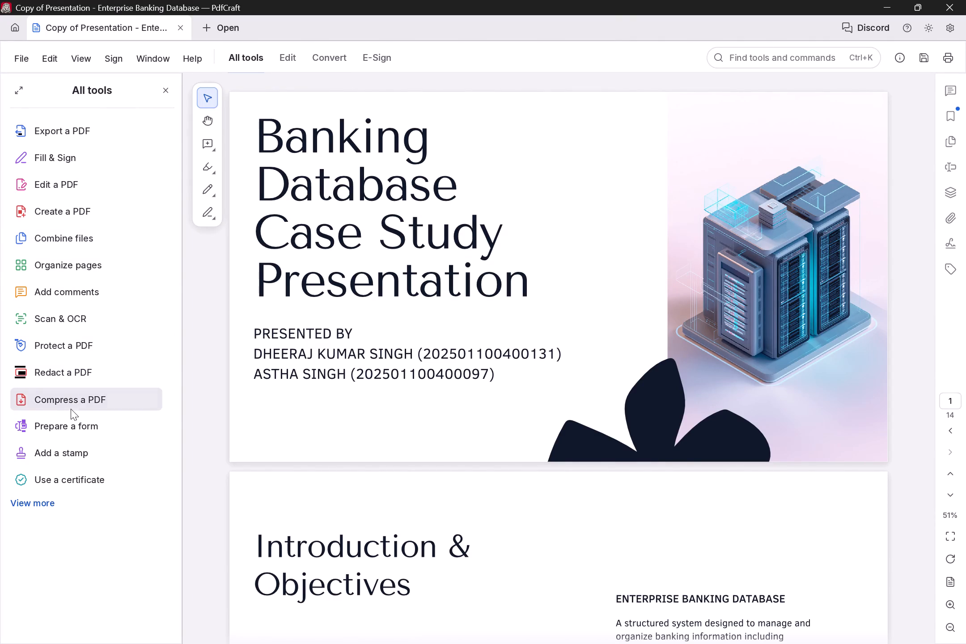
{"action": "left_click", "coordinate": [135, 154]}
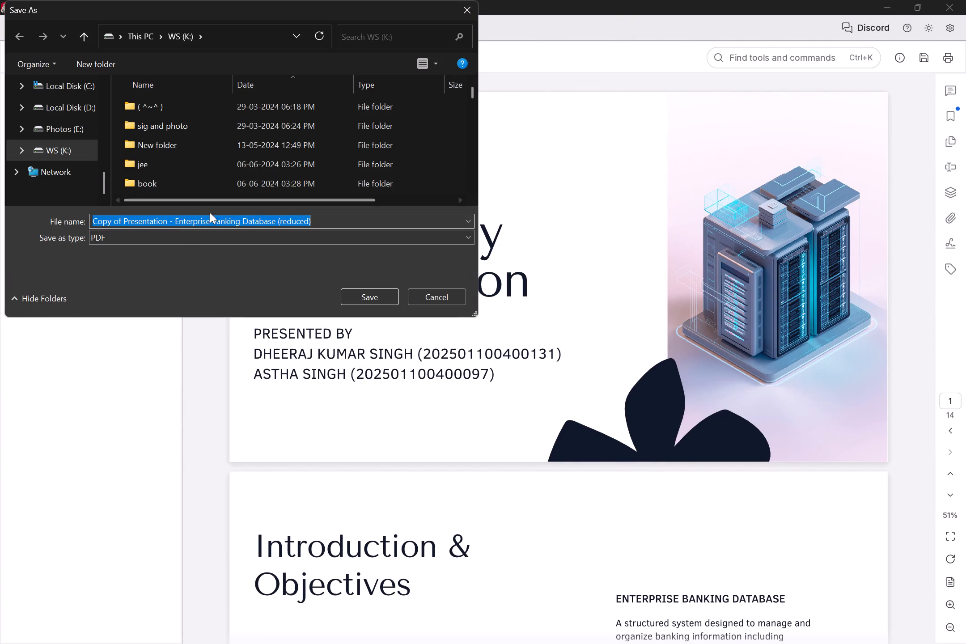
{"action": "left_click", "coordinate": [364, 293]}
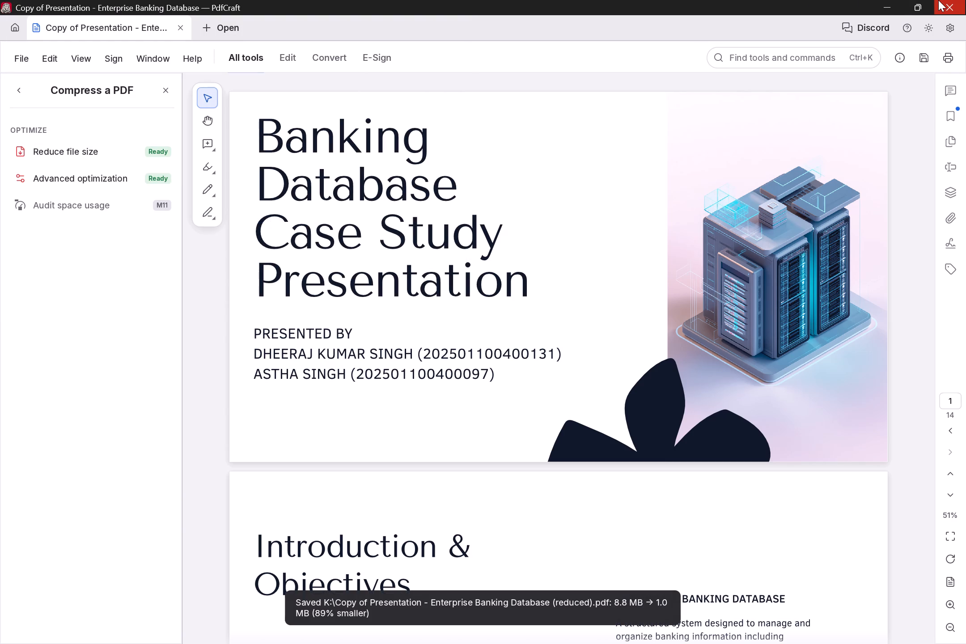
Close the original PDF, open Copy of Presentation - Enterprise Banking Database (reduced) from WS (K:), and look through its pages.
{"action": "left_click", "coordinate": [965, 0]}
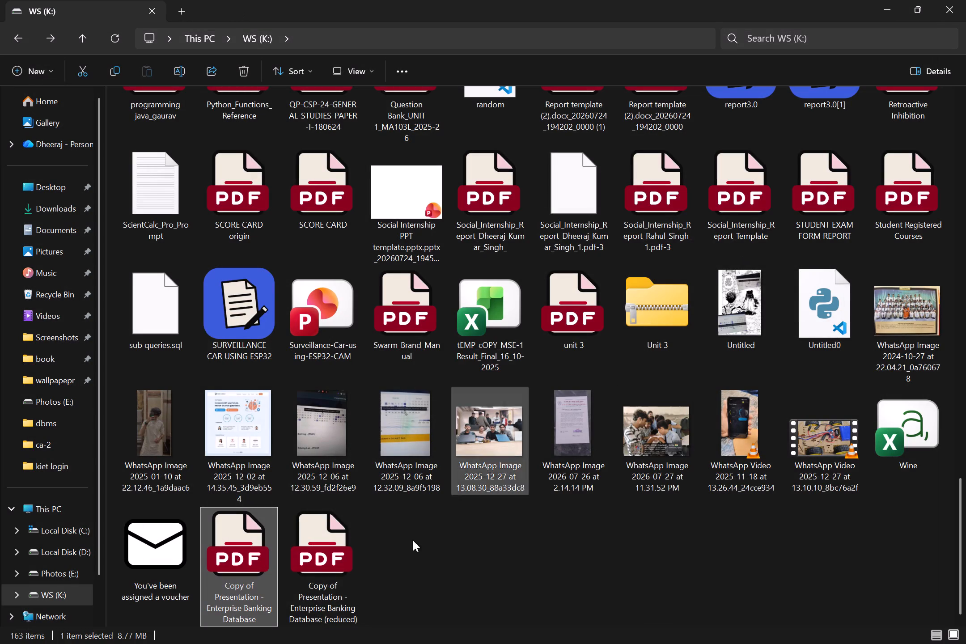
{"action": "double_click", "coordinate": [355, 596]}
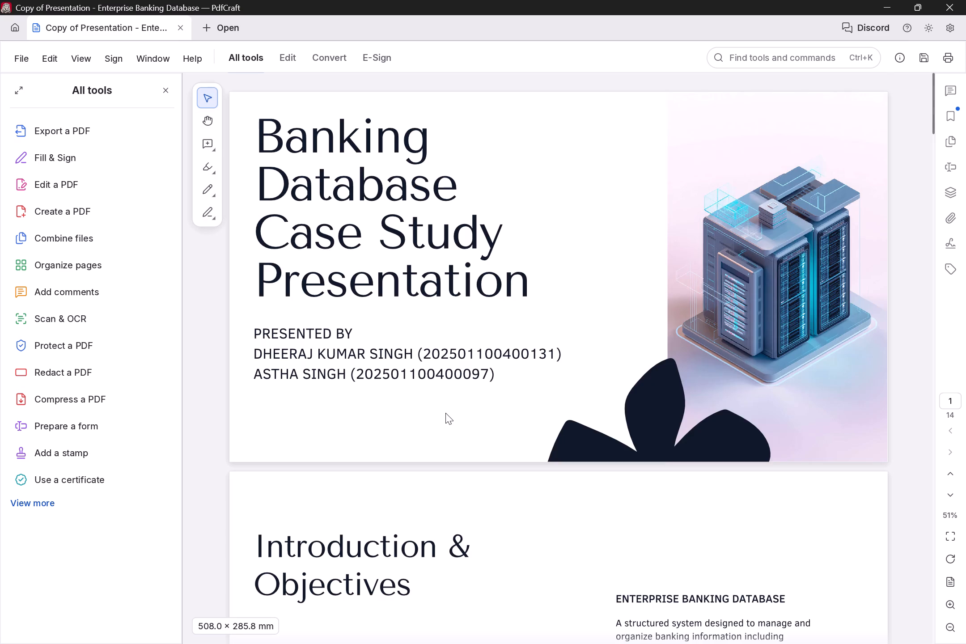
{"action": "scroll", "coordinate": [445, 413], "scroll_direction": "down", "scroll_amount": 20}
{"action": "scroll", "coordinate": [445, 413], "scroll_direction": "down", "scroll_amount": 2}
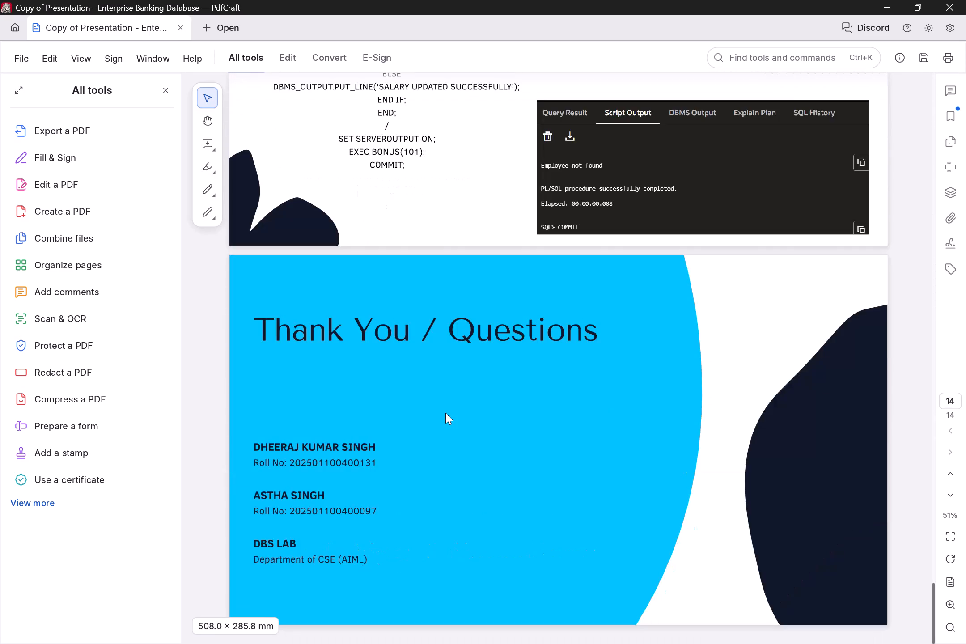
{"action": "scroll", "coordinate": [445, 413], "scroll_direction": "down", "scroll_amount": 4}
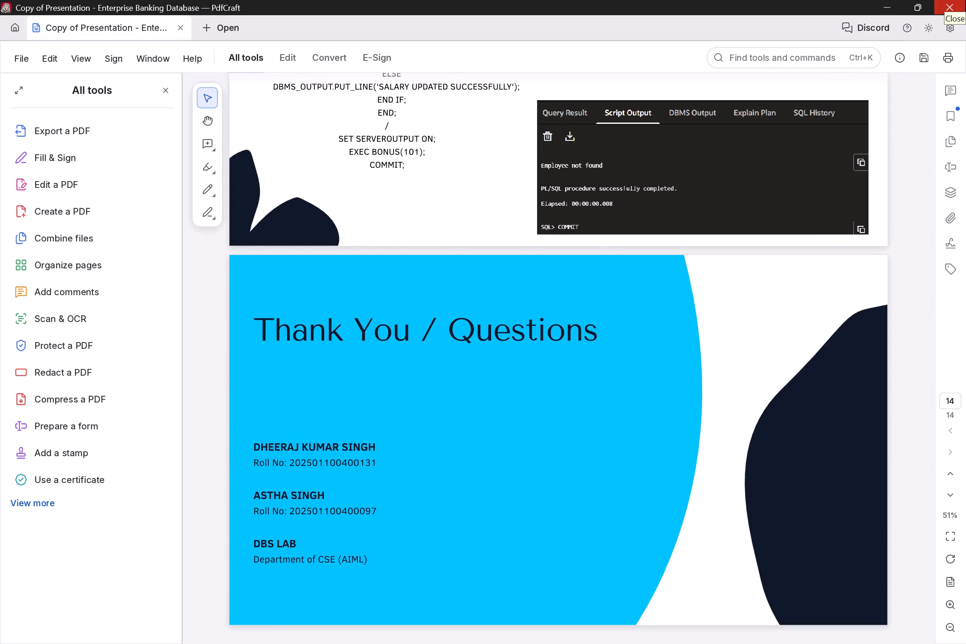
{"action": "left_click", "coordinate": [965, 0]}
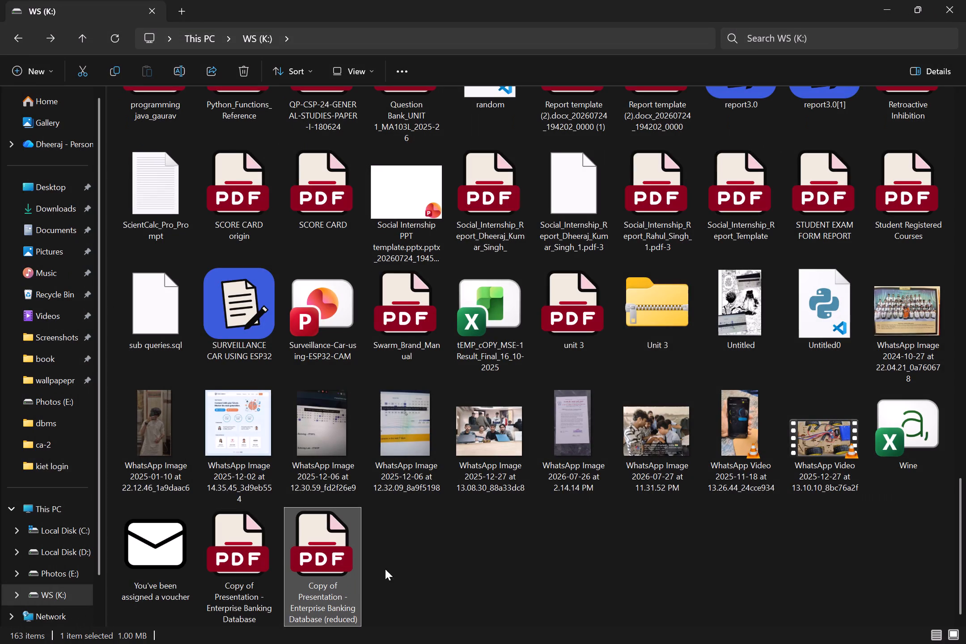
Reopen the reduced presentation PDF and examine its pages from the title slide to the closing slide.
{"action": "left_click", "coordinate": [361, 582]}
{"action": "left_click", "coordinate": [356, 583]}
{"action": "double_click", "coordinate": [339, 585]}
{"action": "scroll", "coordinate": [569, 344], "scroll_direction": "down", "scroll_amount": 4}
{"action": "scroll", "coordinate": [569, 344], "scroll_direction": "up", "scroll_amount": 2}
{"action": "scroll", "coordinate": [569, 344], "scroll_direction": "down", "scroll_amount": 1}
{"action": "scroll", "coordinate": [569, 344], "scroll_direction": "up", "scroll_amount": 5}
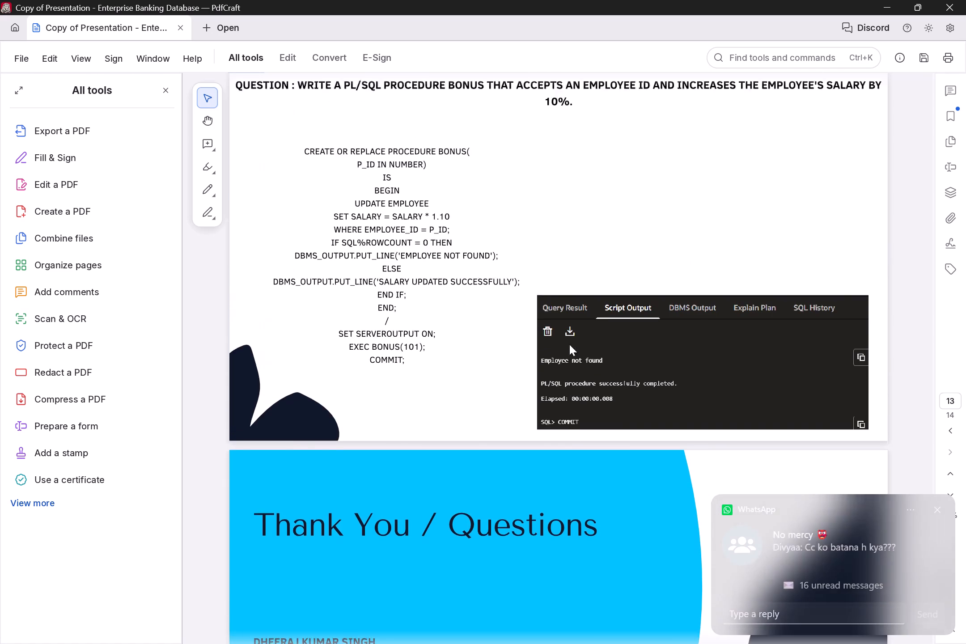
{"action": "scroll", "coordinate": [569, 344], "scroll_direction": "up", "scroll_amount": 20}
{"action": "scroll", "coordinate": [569, 344], "scroll_direction": "up", "scroll_amount": 7}
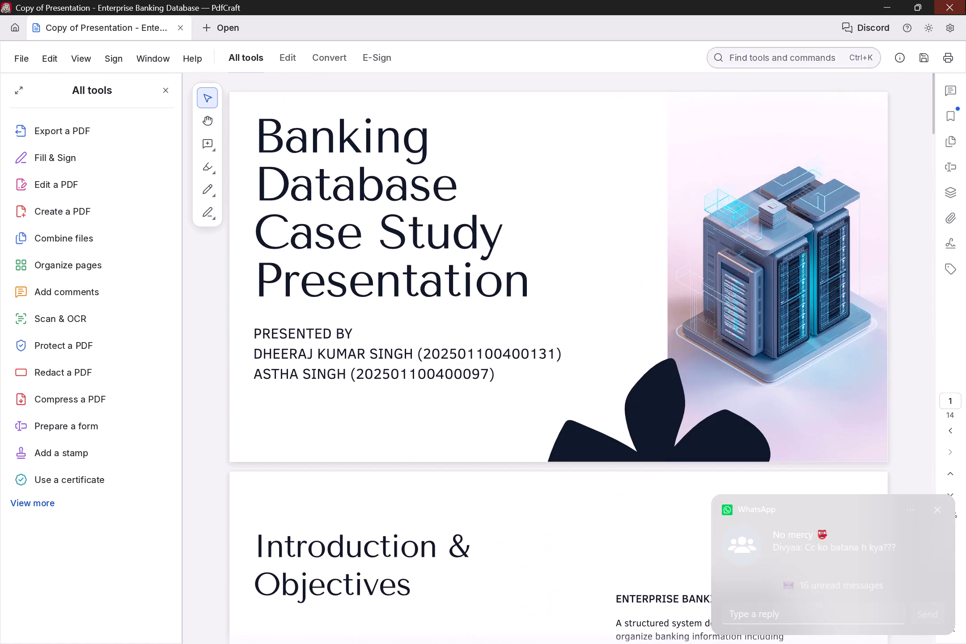
{"action": "scroll", "coordinate": [598, 351], "scroll_direction": "down", "scroll_amount": 19}
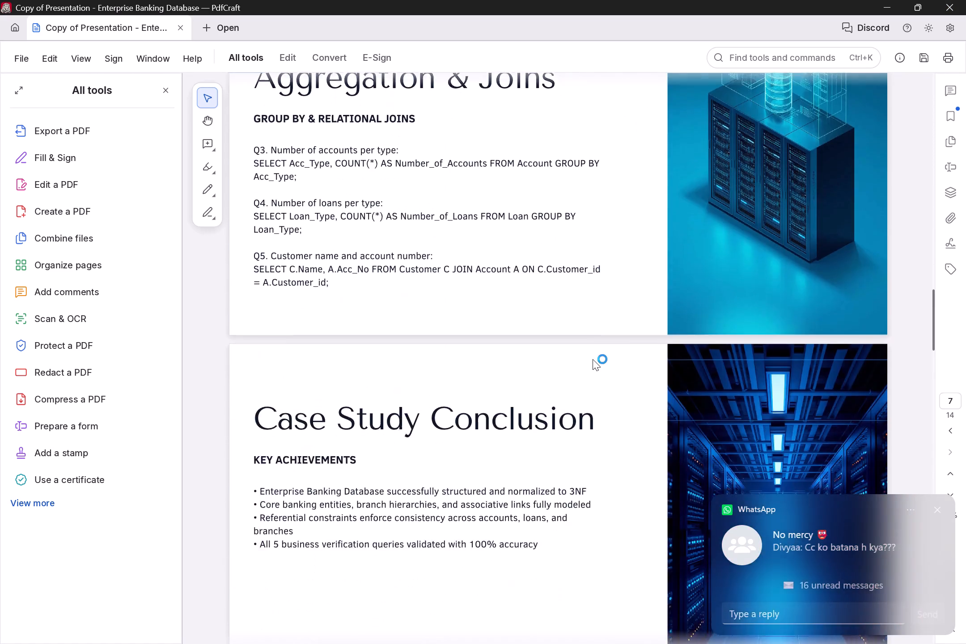
{"action": "scroll", "coordinate": [593, 359], "scroll_direction": "down", "scroll_amount": 8}
{"action": "scroll", "coordinate": [593, 359], "scroll_direction": "up", "scroll_amount": 7}
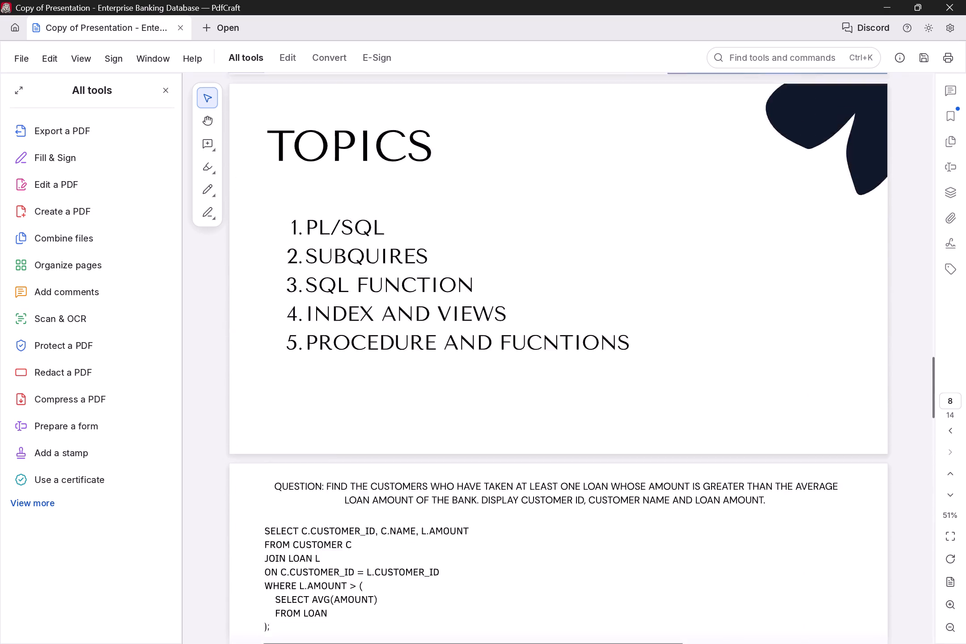
{"action": "scroll", "coordinate": [593, 359], "scroll_direction": "up", "scroll_amount": 2}
{"action": "scroll", "coordinate": [593, 359], "scroll_direction": "down", "scroll_amount": 6}
{"action": "scroll", "coordinate": [593, 359], "scroll_direction": "down", "scroll_amount": 15}
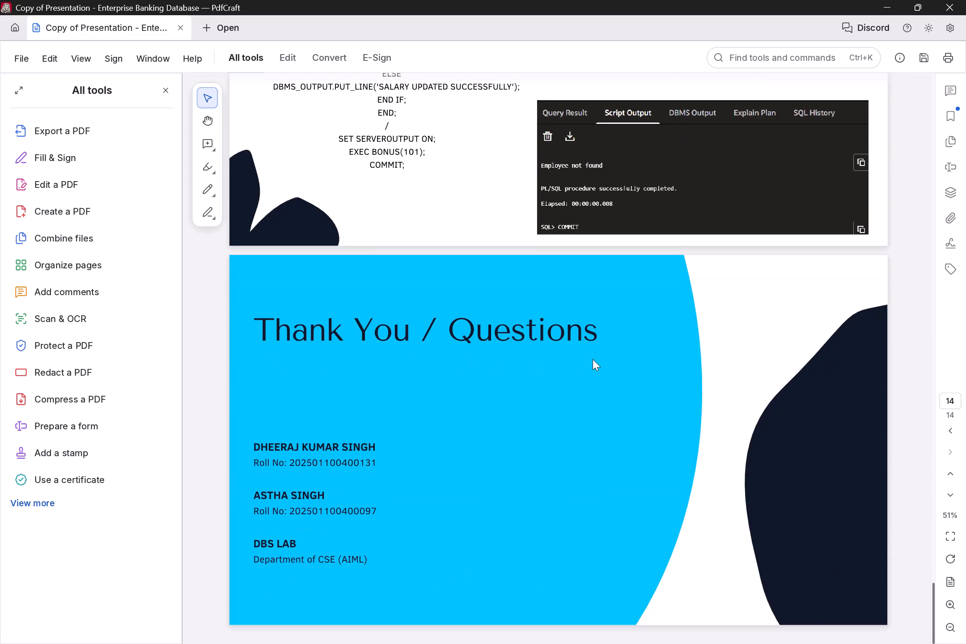
{"action": "left_click", "coordinate": [965, 0]}
Add Copy of Presentation - Enterprise Banking Database (reduced) from WS (K:) to the file submissions of the DBS-LAB-CA2 assignment in Moodle.
{"action": "left_click_drag", "start_coordinate": [299, 547], "coordinate": [448, 597]}
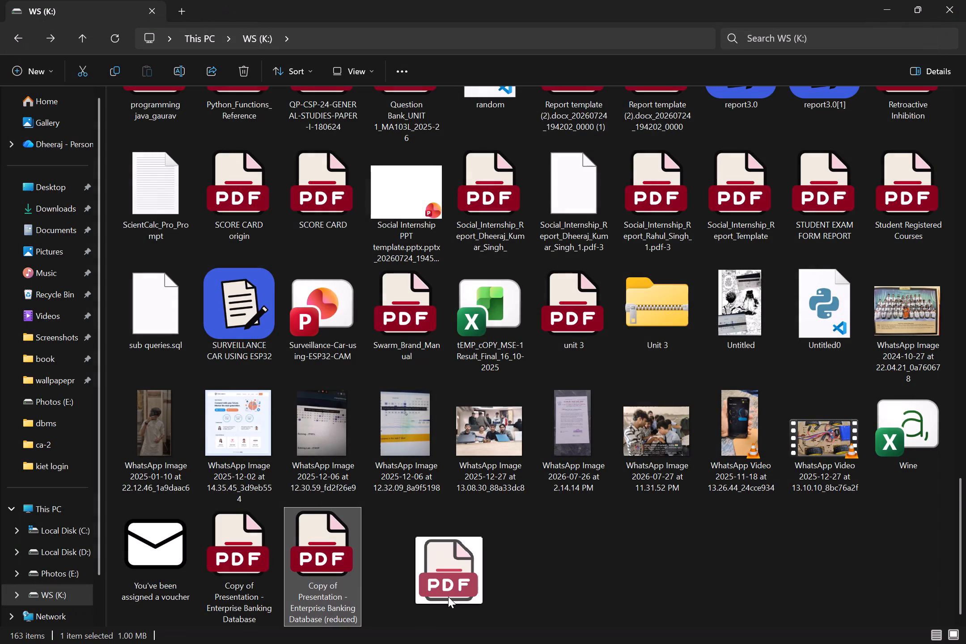
{"action": "left_click_drag", "start_coordinate": [448, 597], "coordinate": [517, 450]}
{"action": "key", "text": "alt+Tab"}
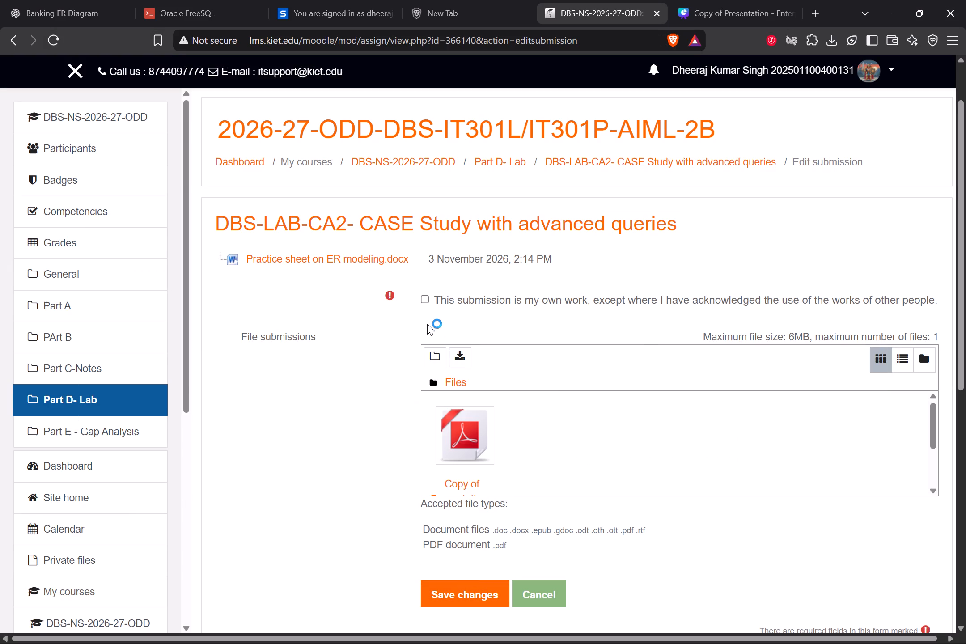
Declare the submission as own work and save the changes to the assignment submission.
{"action": "left_click", "coordinate": [426, 298]}
{"action": "left_click", "coordinate": [440, 601]}
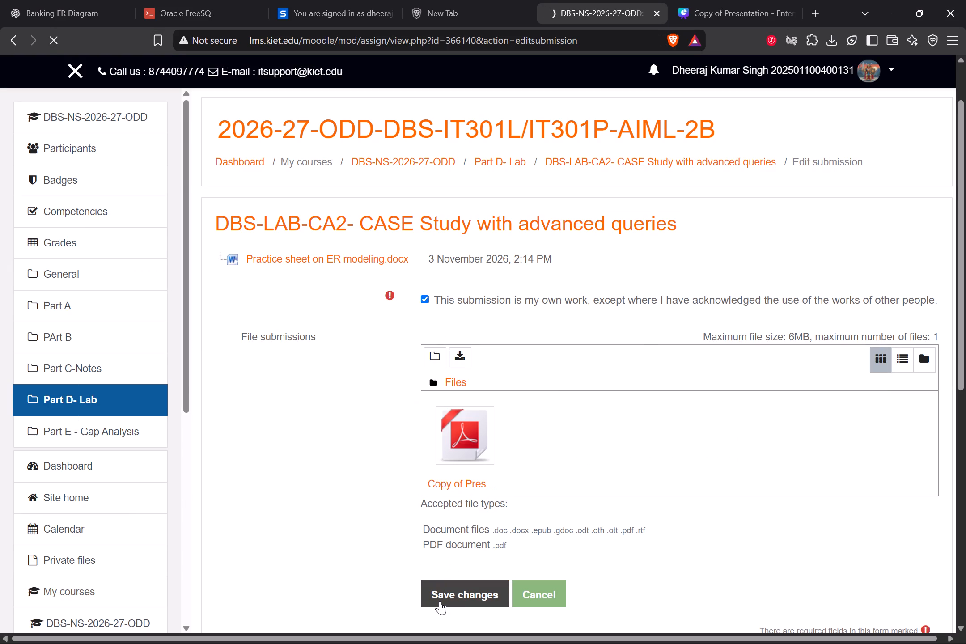
{"action": "left_click", "coordinate": [483, 601]}
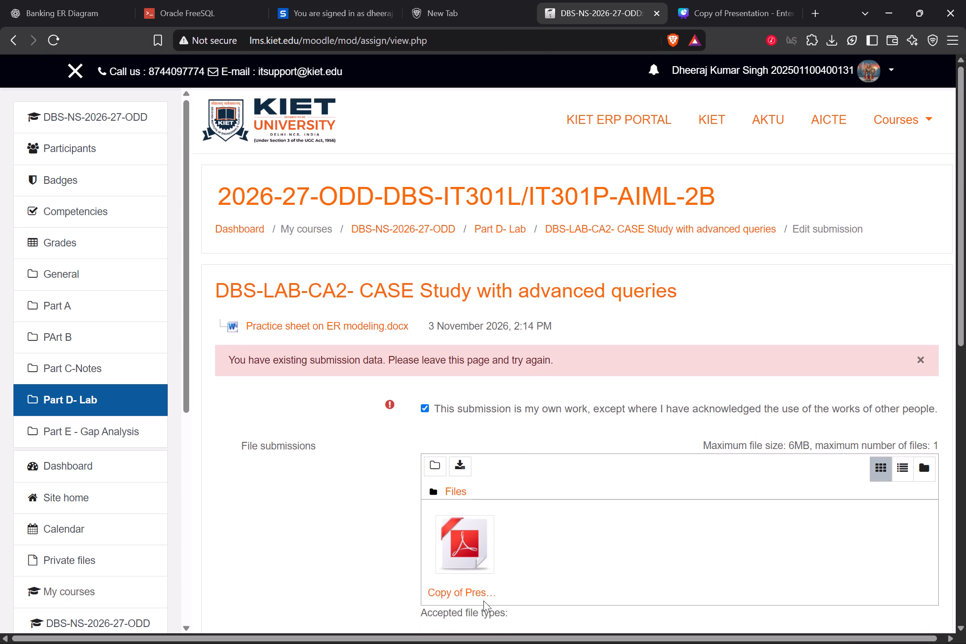
{"action": "scroll", "coordinate": [665, 115], "scroll_direction": "down", "scroll_amount": 3}
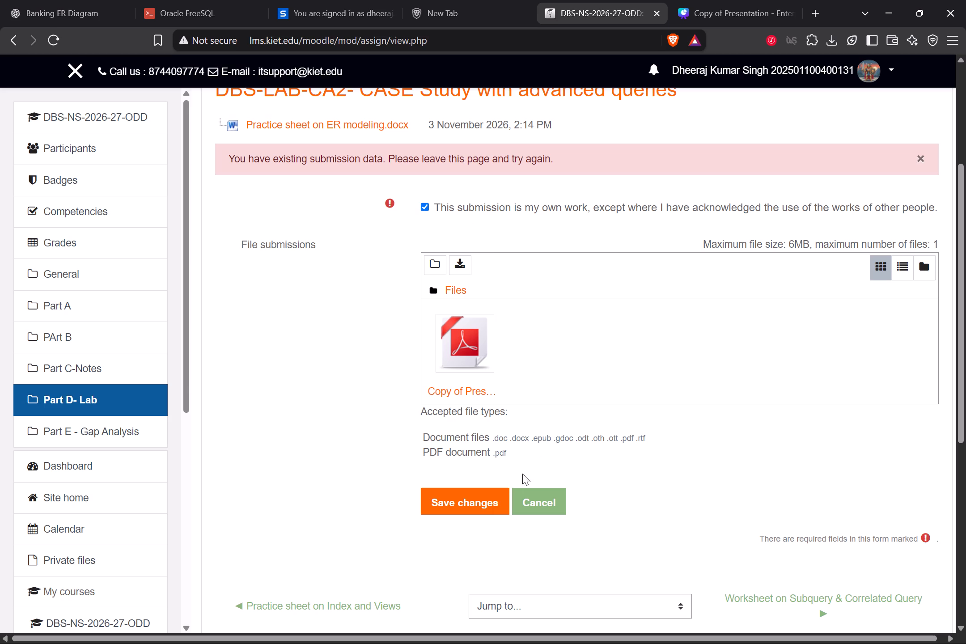
{"action": "left_click", "coordinate": [456, 493]}
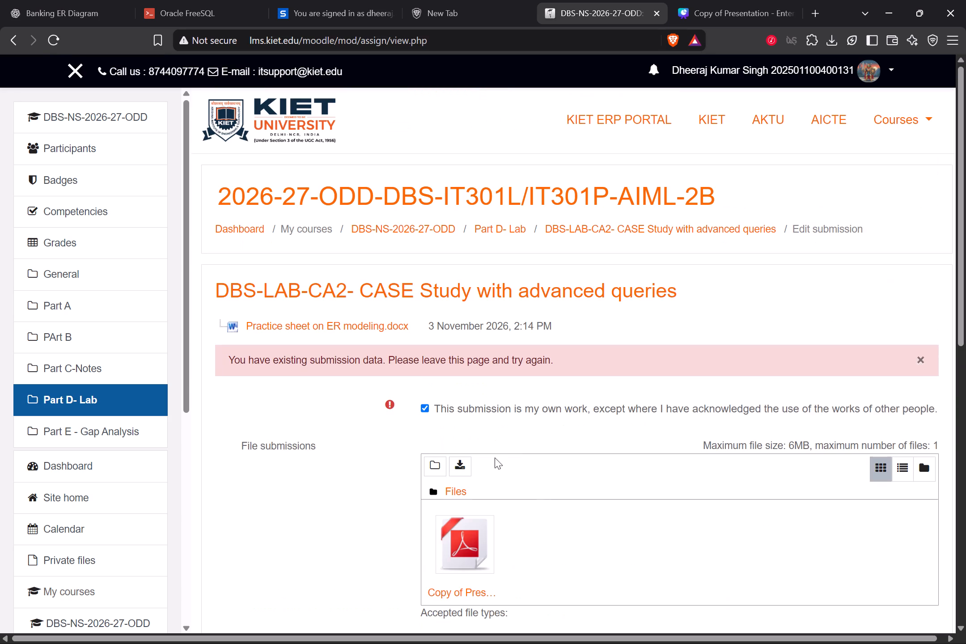
Return to the Part D- Lab section, reopen DBS-LAB-CA2- CASE Study with advanced queries, and check its submission status.
{"action": "scroll", "coordinate": [421, 419], "scroll_direction": "down", "scroll_amount": 2}
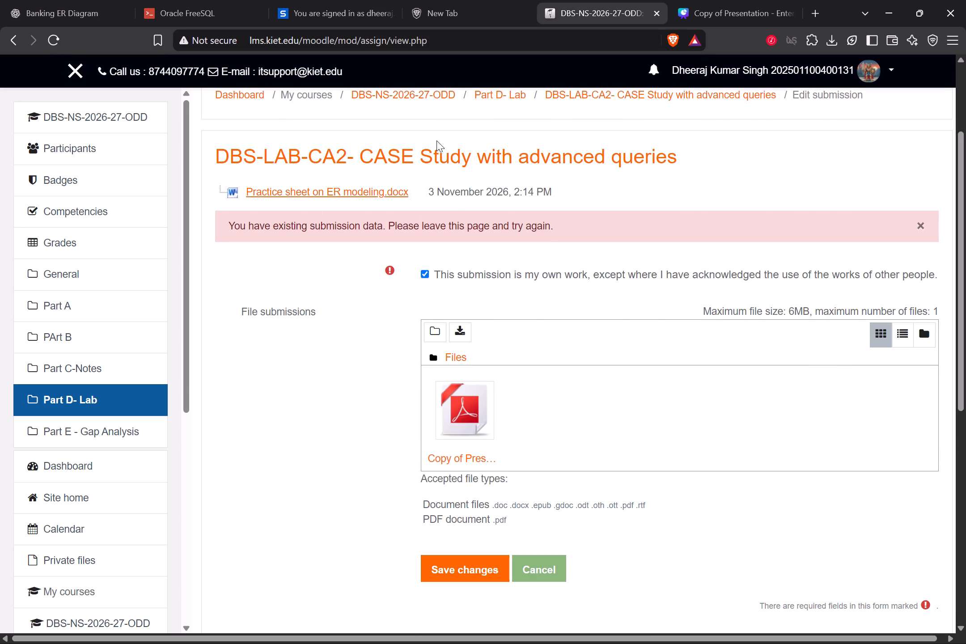
{"action": "left_click", "coordinate": [431, 156]}
{"action": "left_click", "coordinate": [140, 408]}
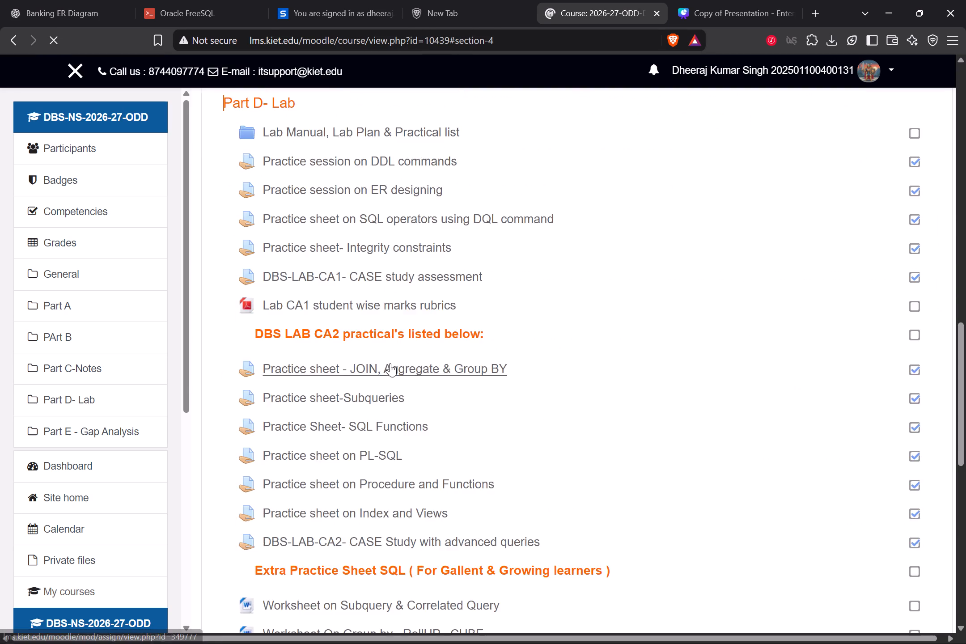
{"action": "scroll", "coordinate": [390, 363], "scroll_direction": "down", "scroll_amount": 6}
{"action": "scroll", "coordinate": [385, 363], "scroll_direction": "up", "scroll_amount": 1}
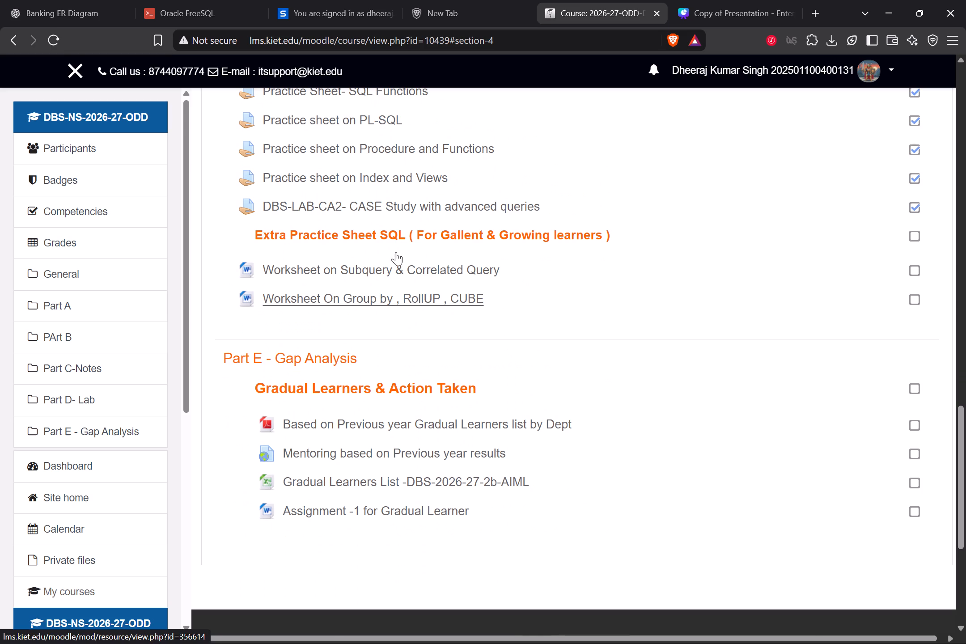
{"action": "left_click", "coordinate": [384, 207]}
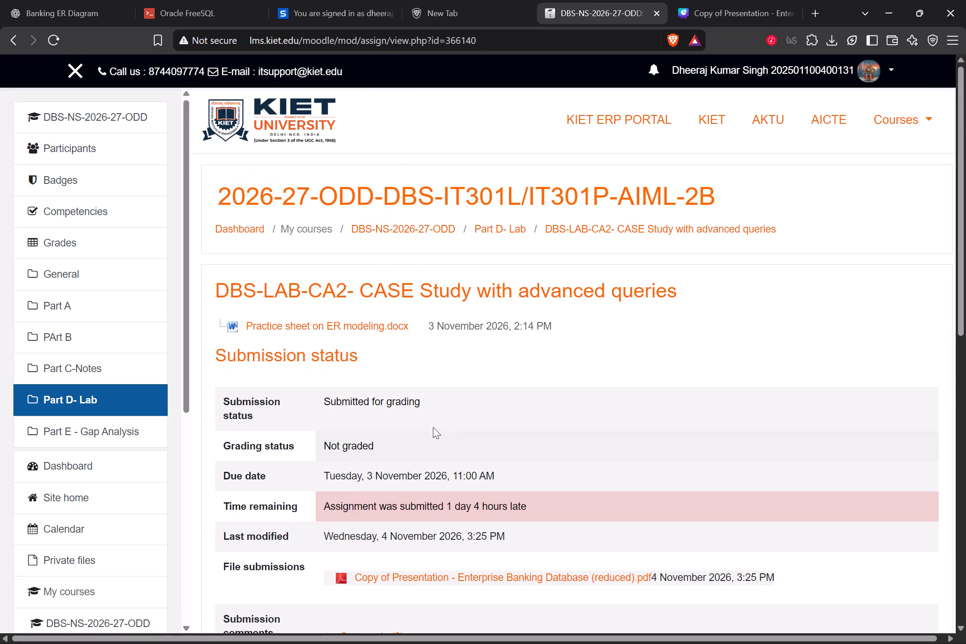
{"action": "scroll", "coordinate": [432, 429], "scroll_direction": "down", "scroll_amount": 2}
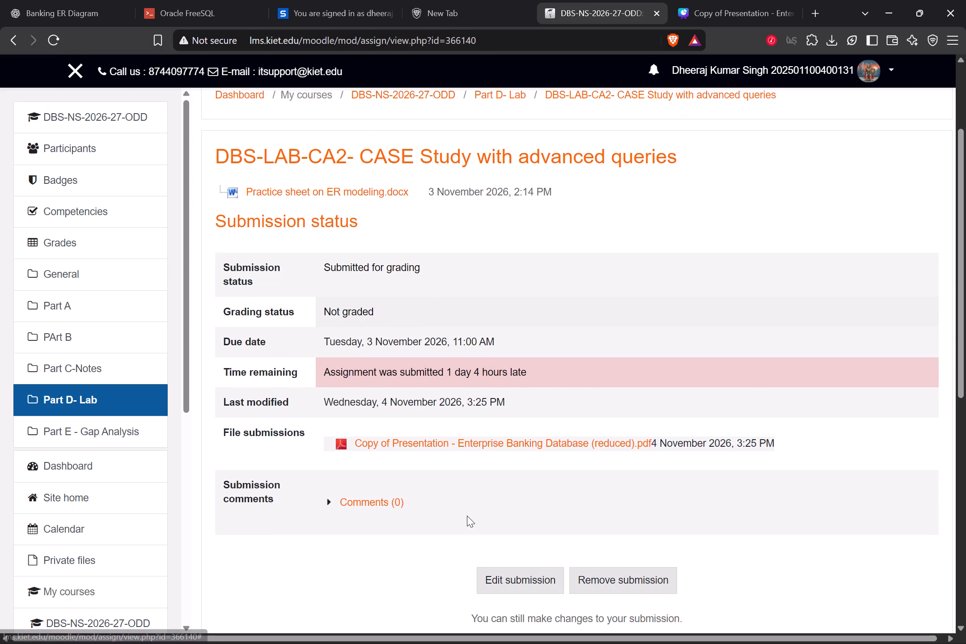
{"action": "left_click", "coordinate": [467, 516]}
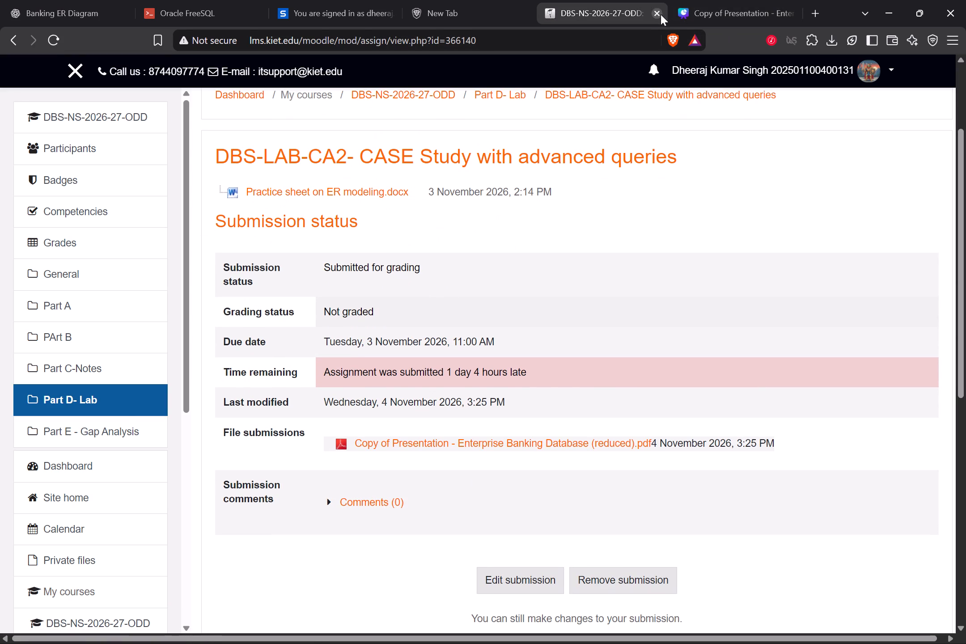
Close the Moodle assignment page and the Copy of Presentation page in the browser.
{"action": "left_click", "coordinate": [660, 15]}
{"action": "left_click", "coordinate": [660, 15]}
Pick up the reduced presentation PDF in WS (K:) and carry it over to another open window.
{"action": "key", "text": "alt+Tab"}
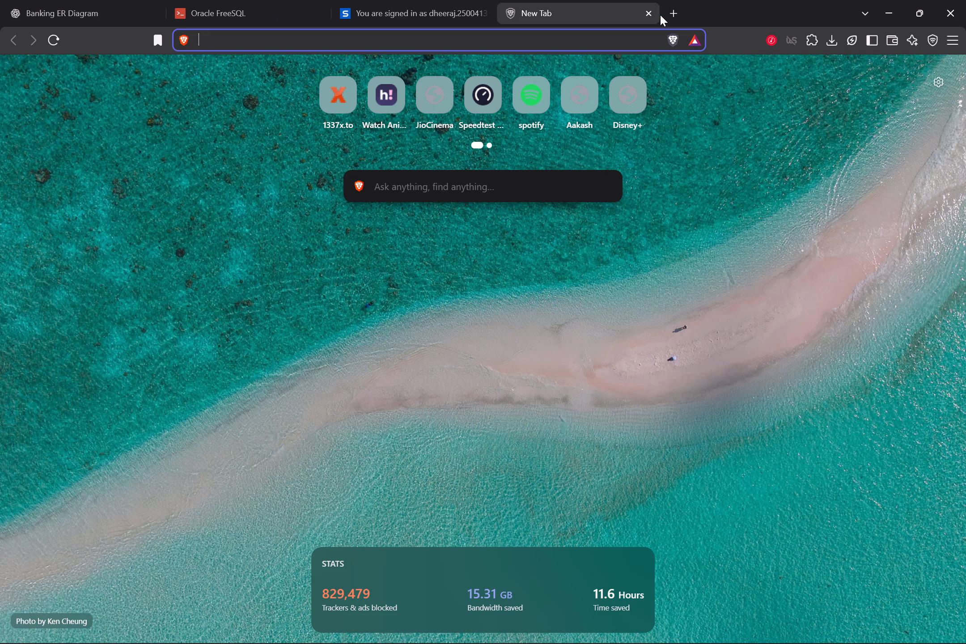
{"action": "left_click", "coordinate": [299, 568]}
{"action": "key", "text": "alt+Tab"}
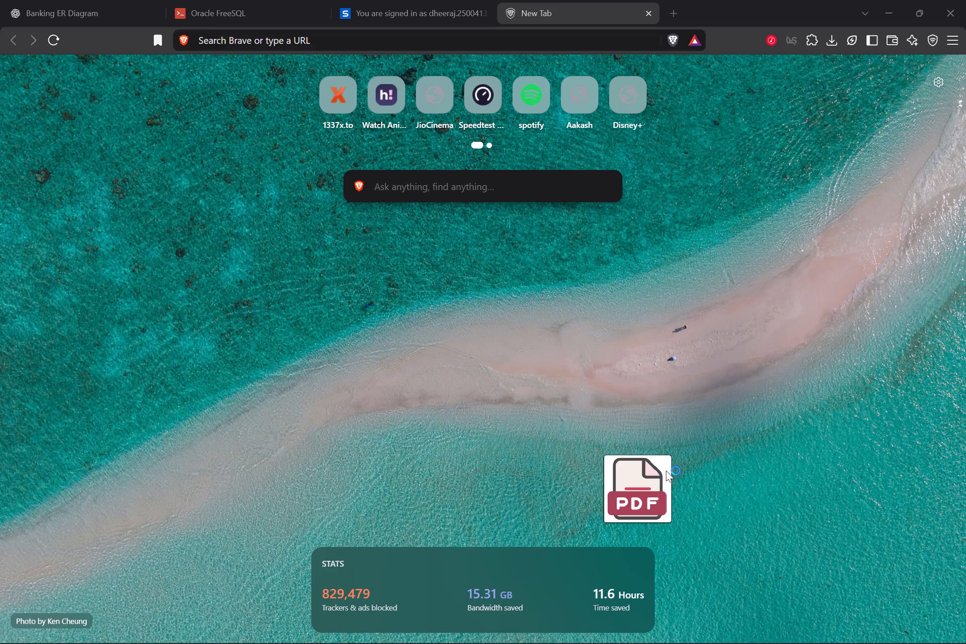
{"action": "key", "text": "alt+Tab"}
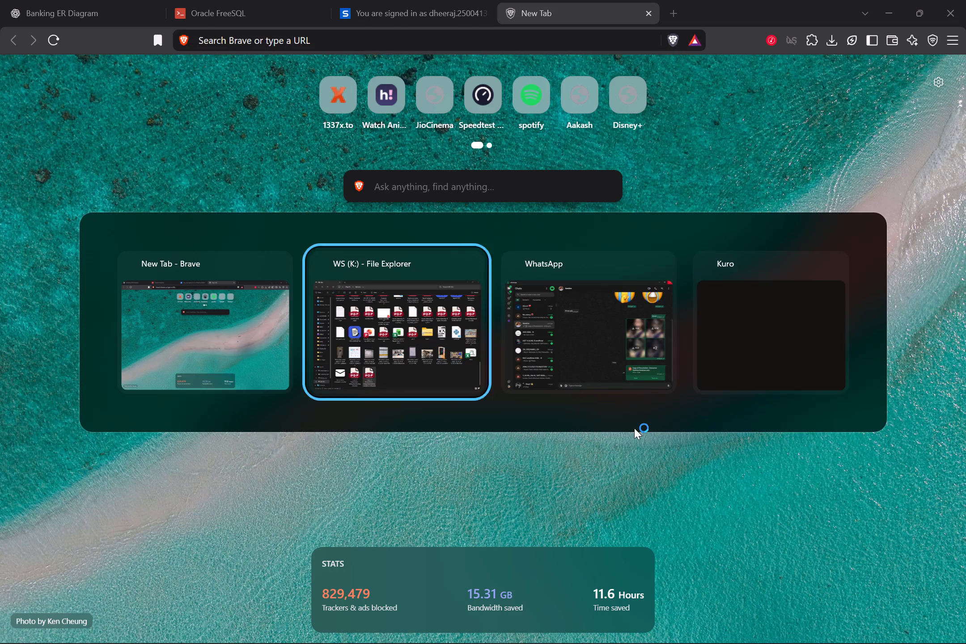